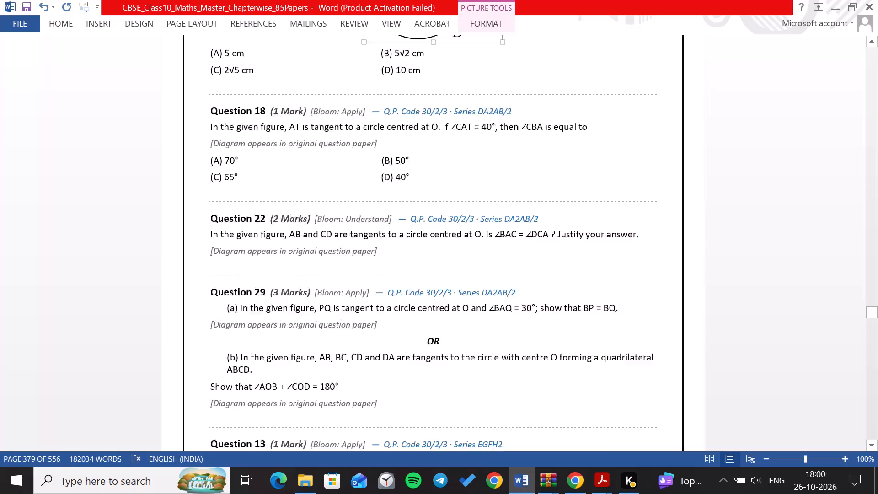
# Switch to the 30-2-3 Mathematics Standard PDF in Acrobat and capture a screenshot of the Question 18 tangent diagram.
pyautogui.scroll(-8, 439, 252)
pyautogui.scroll(11, 439, 252)
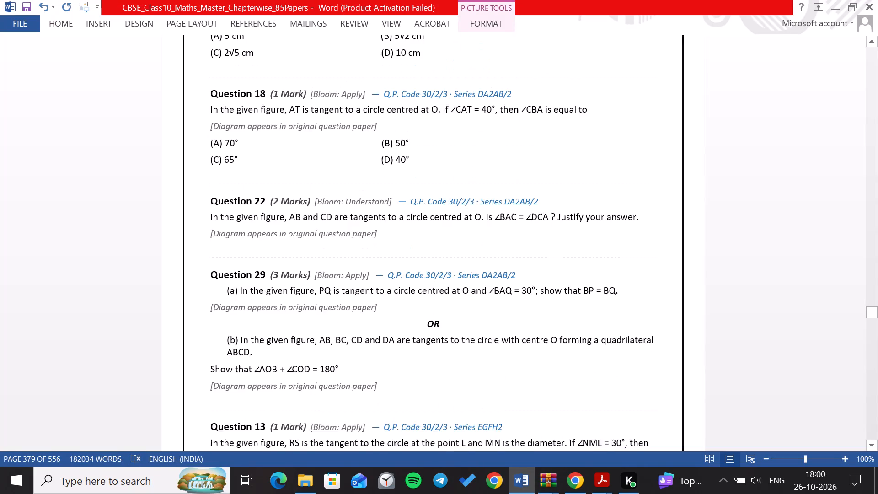
pyautogui.scroll(11, 387, 240)
pyautogui.scroll(-5, 388, 245)
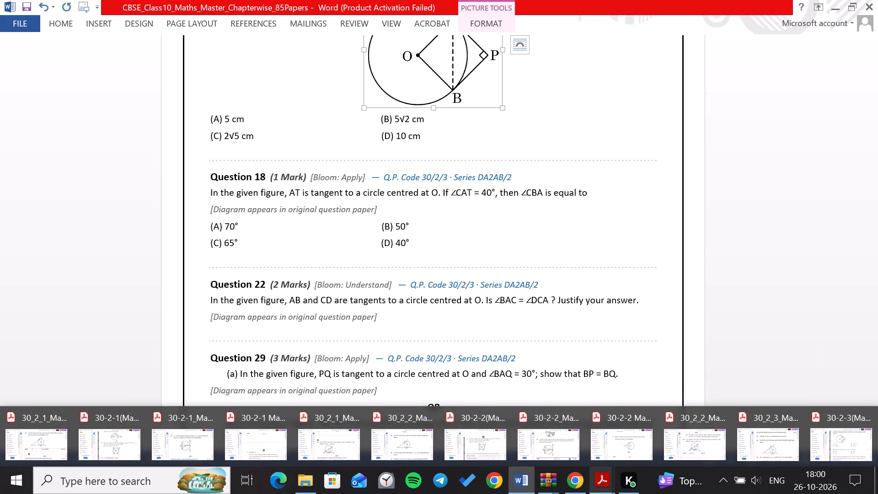
pyautogui.click(840, 433)
pyautogui.scroll(-5, 341, 261)
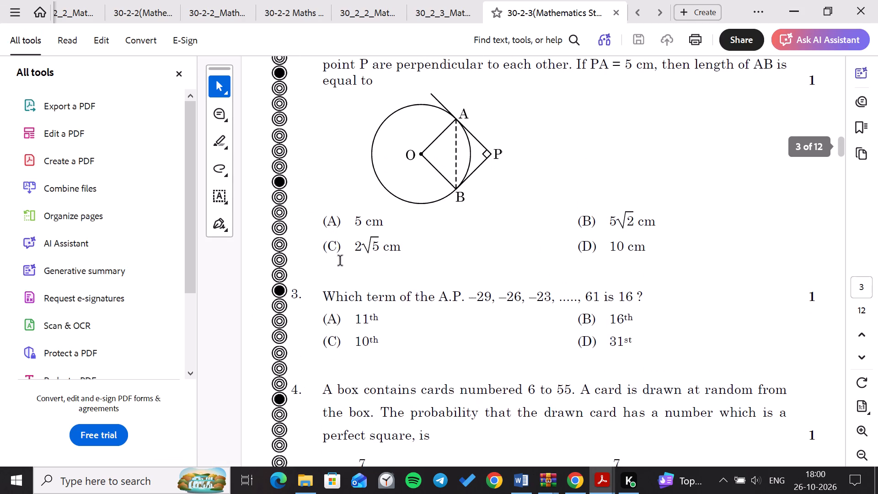
pyautogui.moveTo(841, 146); pyautogui.dragTo(843, 178)
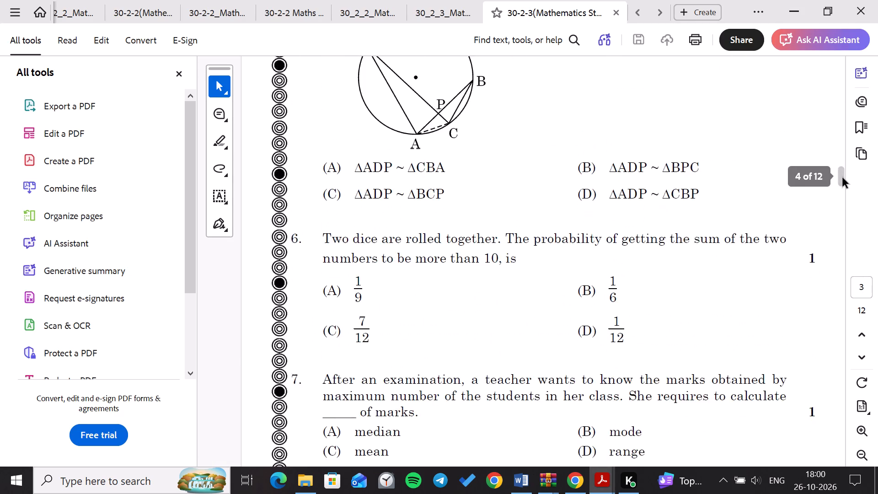
pyautogui.moveTo(843, 178); pyautogui.dragTo(848, 247)
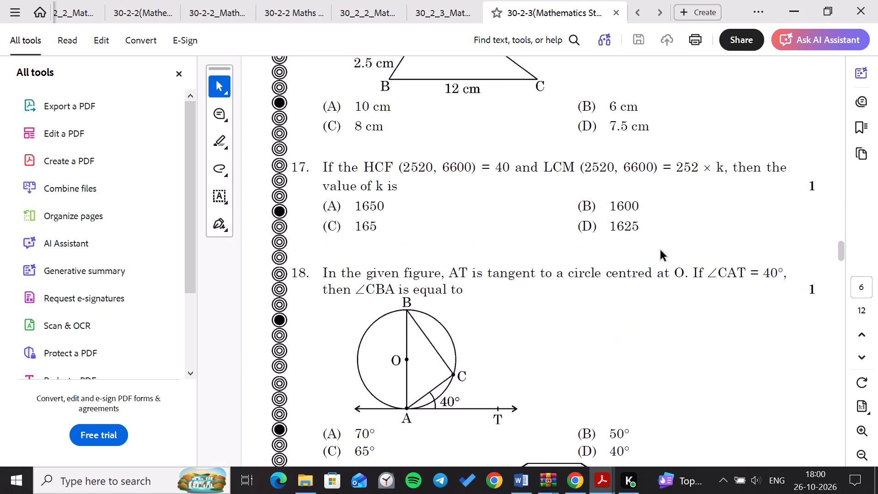
pyautogui.scroll(-6, 625, 253)
pyautogui.press('shift+super+s')
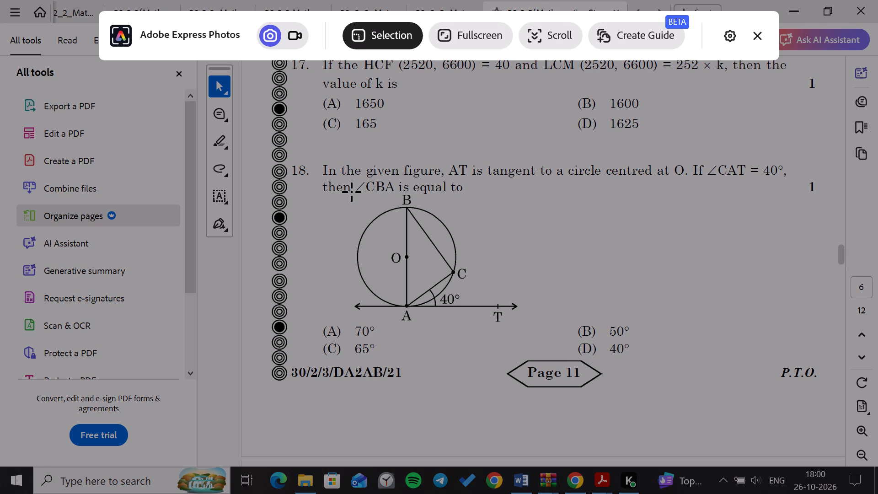
pyautogui.moveTo(352, 192); pyautogui.dragTo(427, 328)
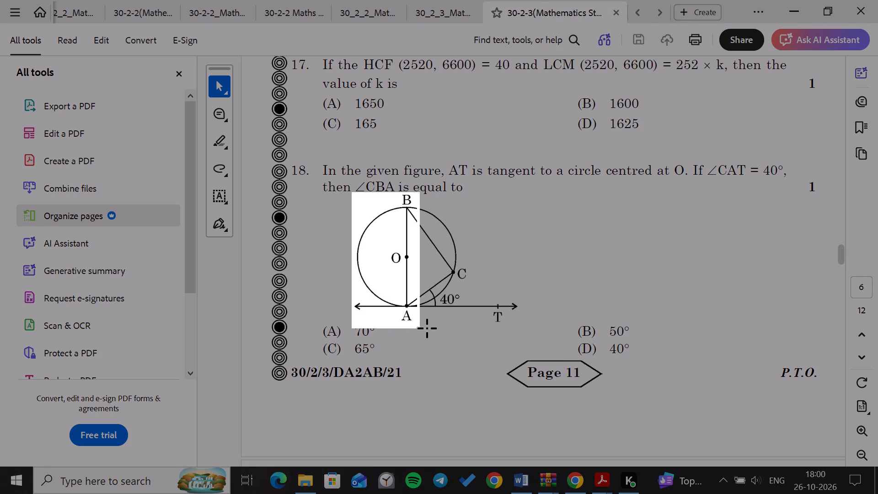
pyautogui.moveTo(427, 328); pyautogui.dragTo(515, 325)
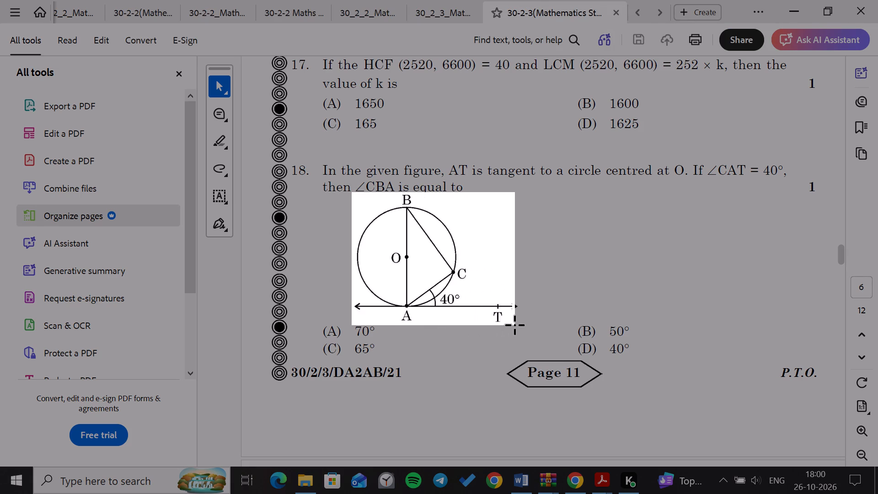
pyautogui.moveTo(515, 325); pyautogui.dragTo(520, 325)
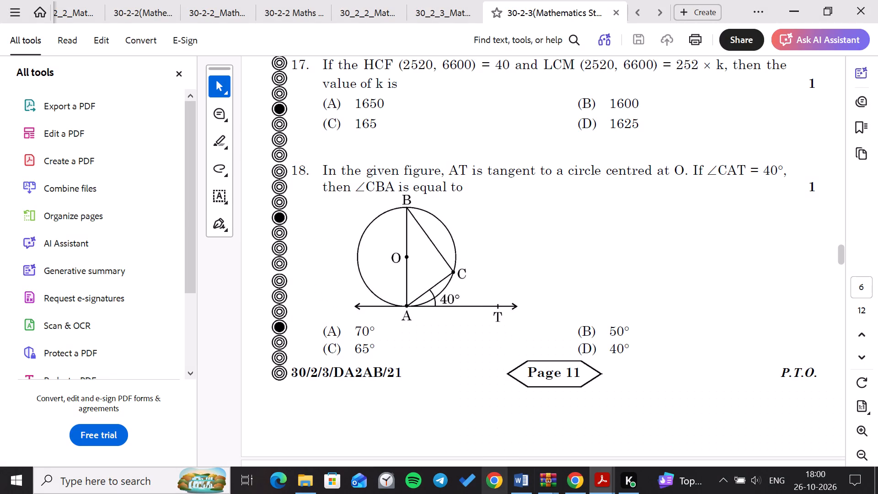
# In the Word document, replace Question 18's "[Diagram appears in original question paper]" placeholder with the captured diagram, on its own line above the options.
pyautogui.click(525, 488)
pyautogui.moveTo(211, 207); pyautogui.dragTo(363, 199)
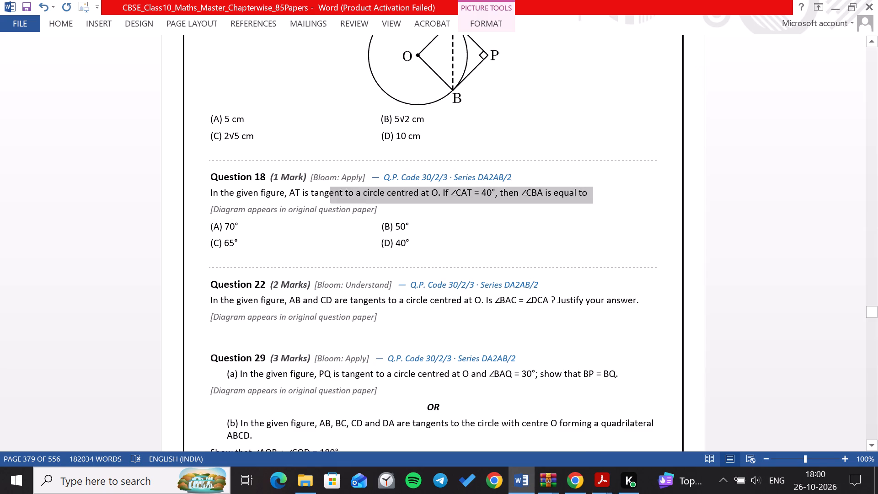
pyautogui.moveTo(363, 199); pyautogui.dragTo(380, 208)
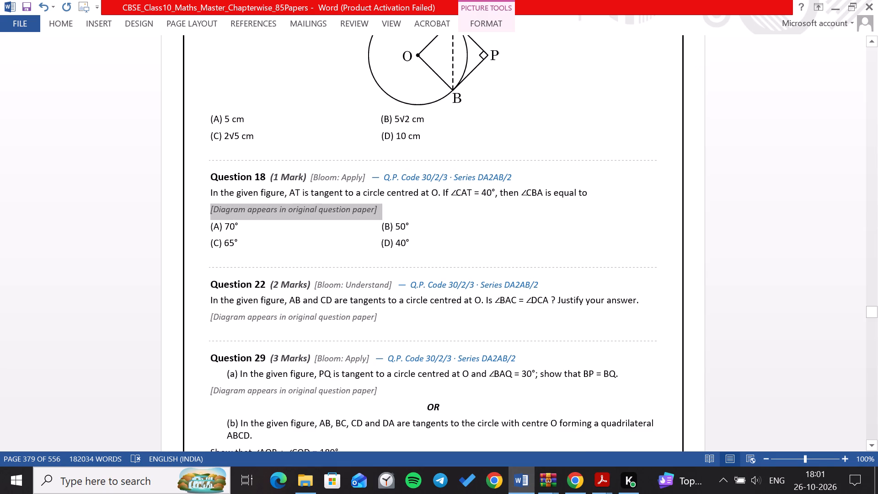
pyautogui.moveTo(380, 208); pyautogui.dragTo(378, 208)
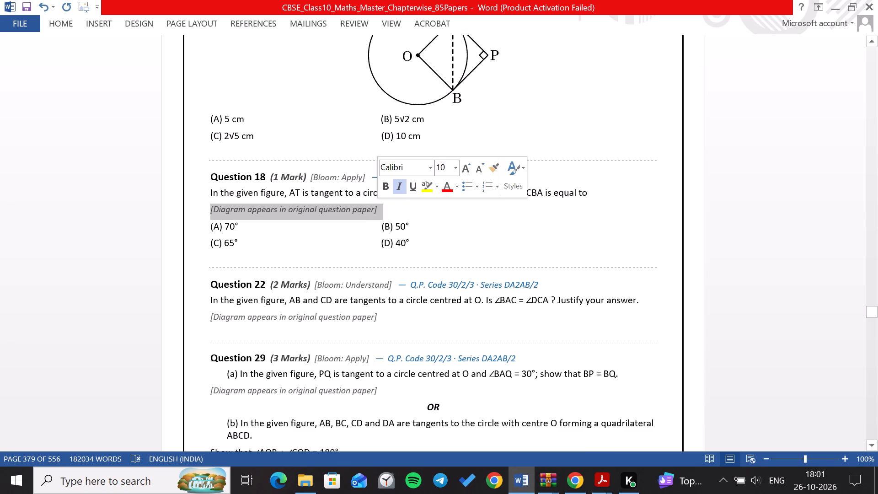
pyautogui.press('BackSpace')
pyautogui.press('Return')
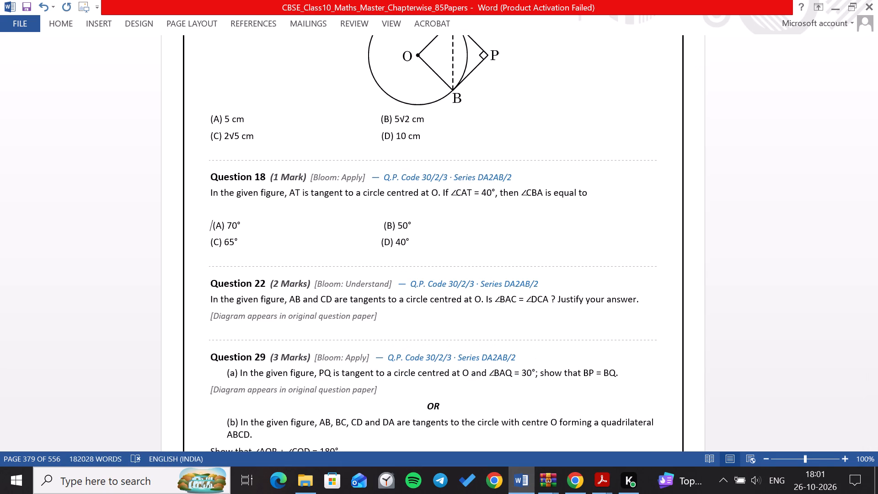
pyautogui.press('Up')
pyautogui.hotkey('ctrl', 'v')
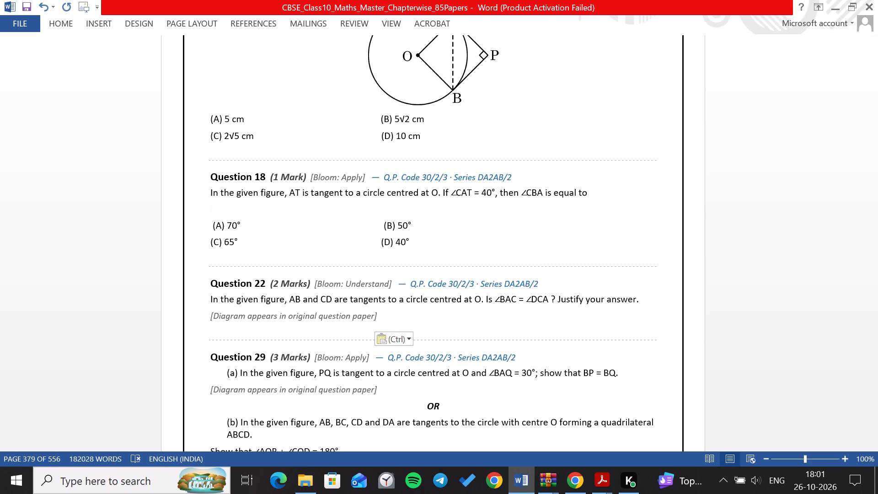
# Centre the Question 18 diagram and shrink it slightly, keeping its proportions.
pyautogui.scroll(-5, 368, 208)
pyautogui.click(283, 249)
pyautogui.click(62, 27)
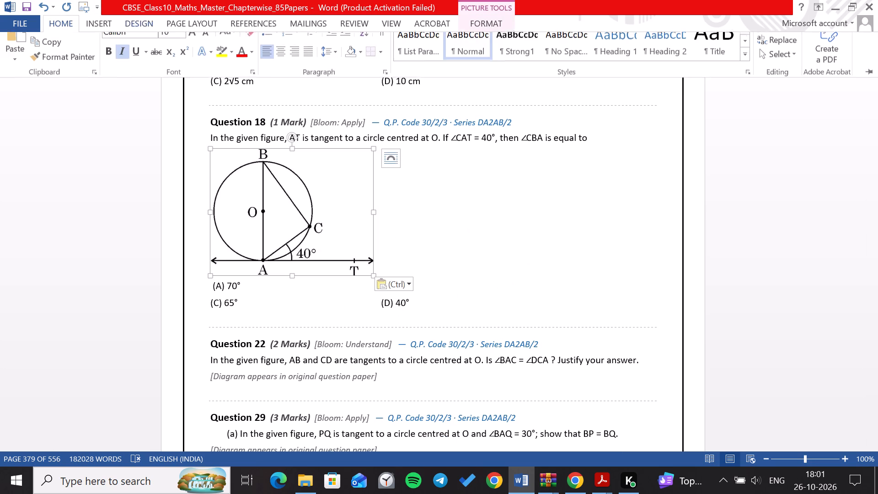
pyautogui.click(282, 68)
pyautogui.scroll(-6, 353, 221)
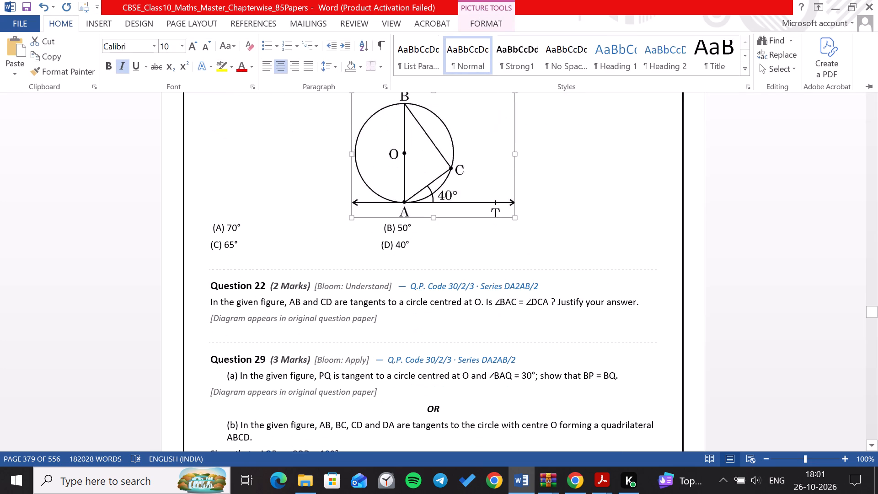
pyautogui.click(514, 208)
pyautogui.moveTo(514, 208); pyautogui.dragTo(484, 174)
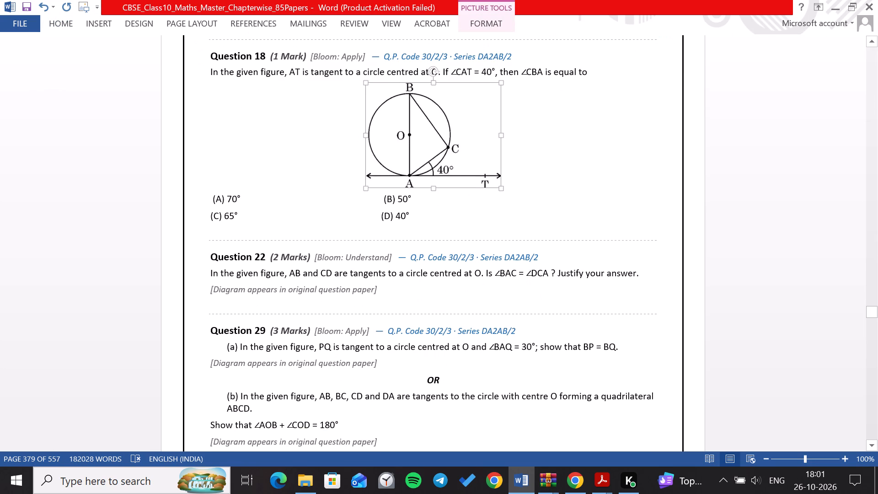
pyautogui.moveTo(484, 174); pyautogui.dragTo(484, 173)
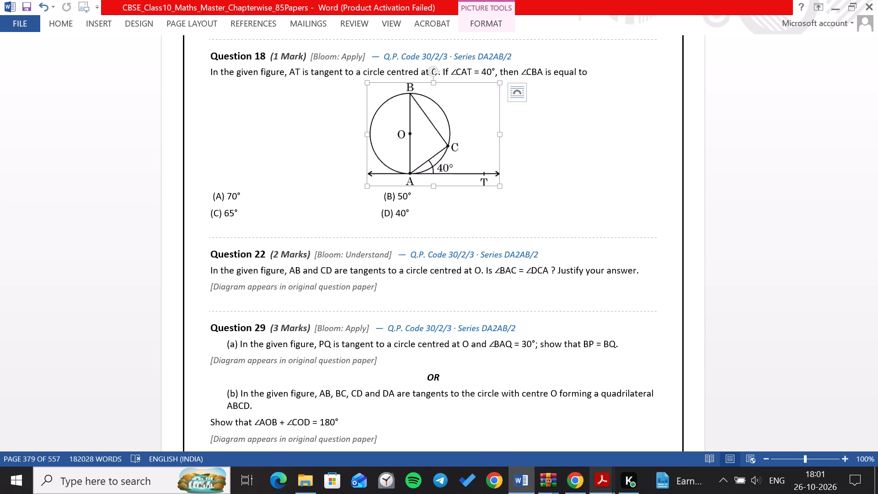
# Switch back to the 30-2-3 PDF in Acrobat and capture the Question 22 diagram with tangents AB and CD.
pyautogui.click(832, 437)
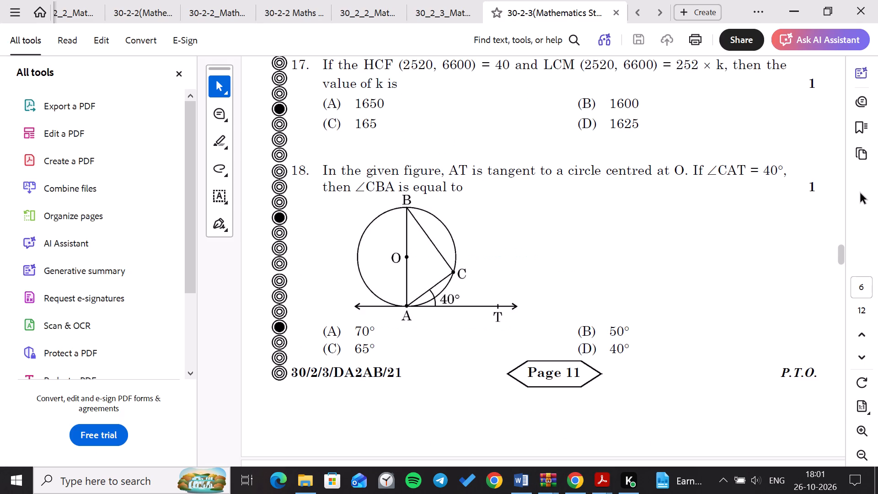
pyautogui.moveTo(844, 258); pyautogui.dragTo(846, 295)
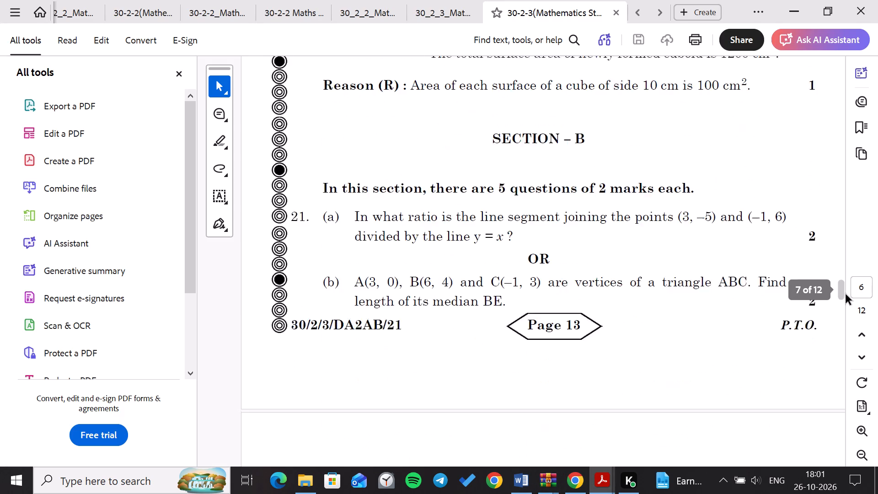
pyautogui.moveTo(846, 295); pyautogui.dragTo(848, 307)
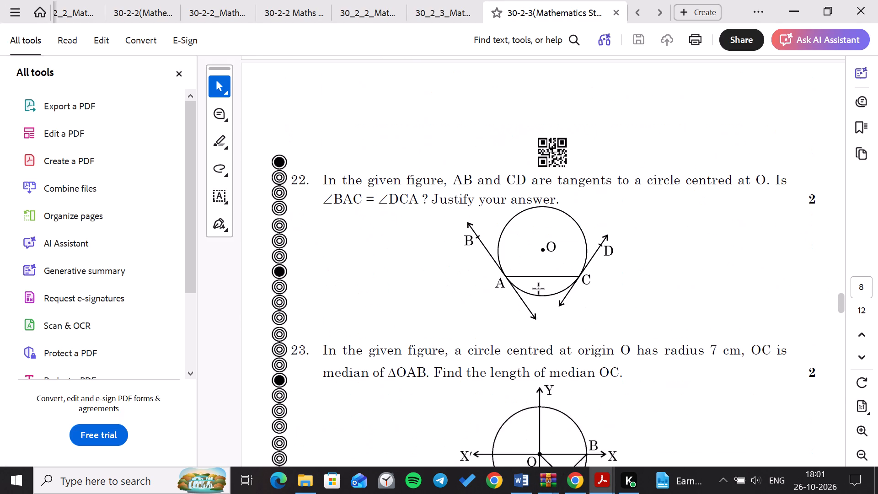
pyautogui.press('shift+super+s')
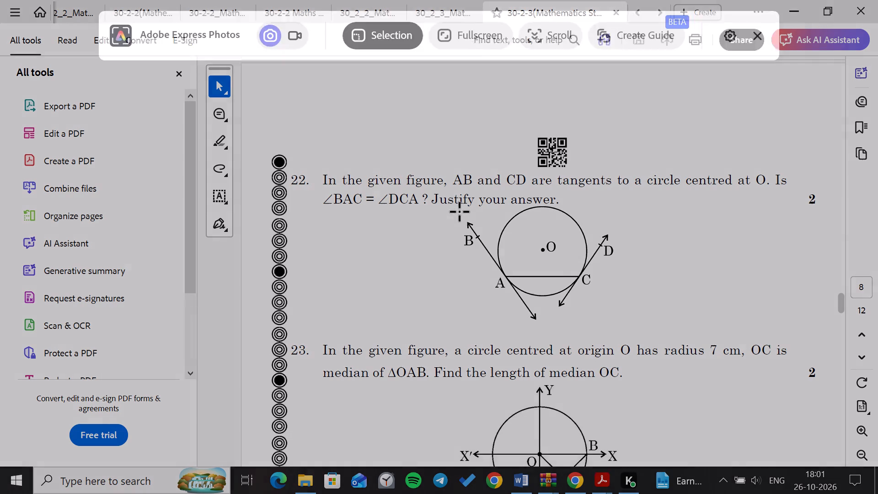
pyautogui.moveTo(460, 209); pyautogui.dragTo(486, 221)
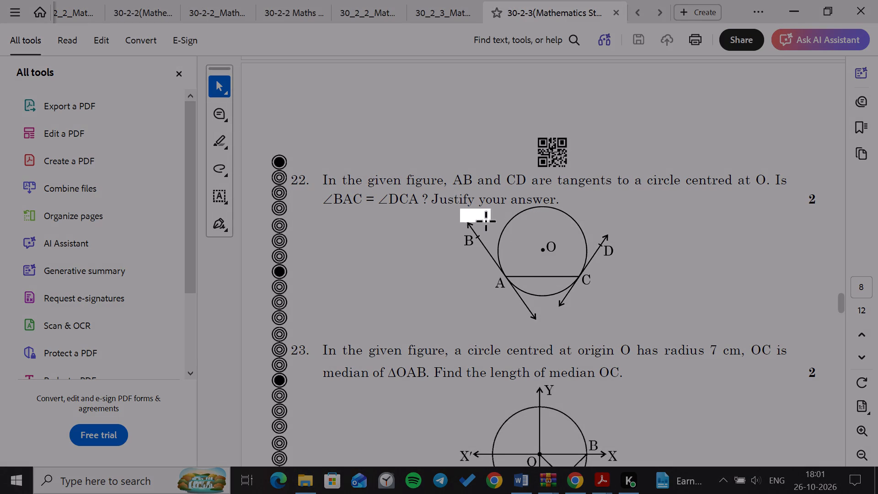
pyautogui.moveTo(486, 221); pyautogui.dragTo(465, 212)
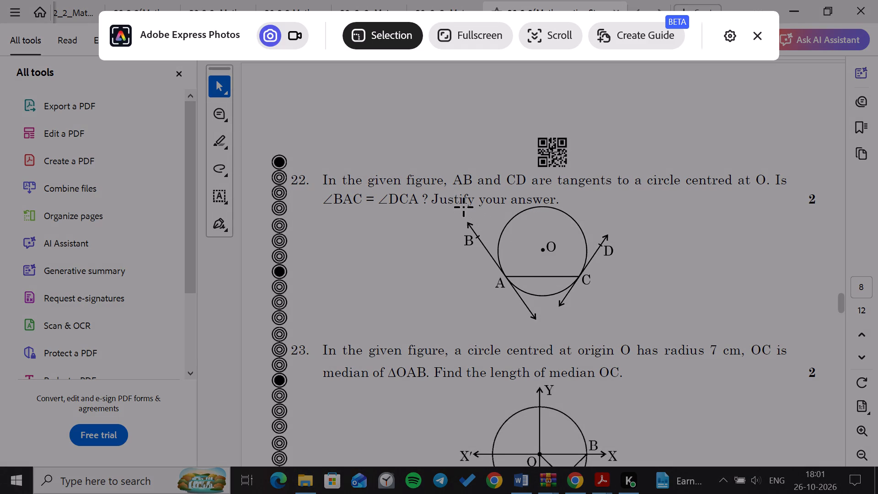
pyautogui.click(460, 206)
pyautogui.moveTo(460, 206); pyautogui.dragTo(602, 319)
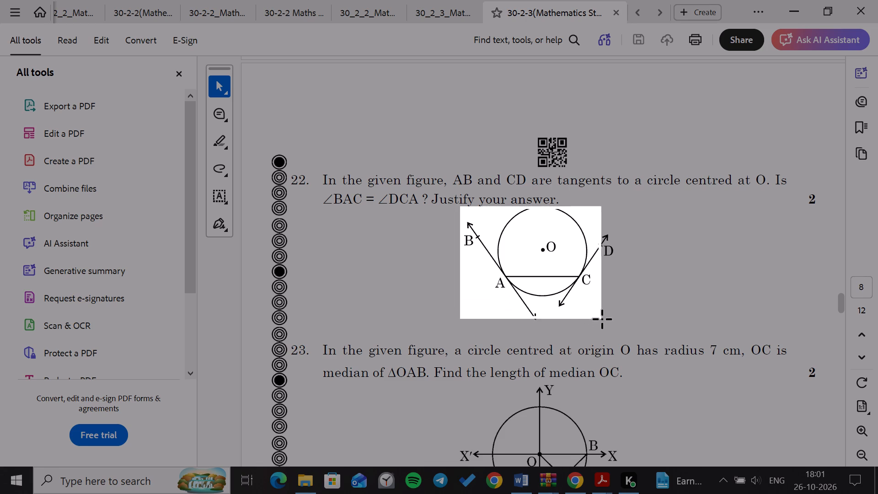
pyautogui.moveTo(602, 319); pyautogui.dragTo(621, 324)
# In the Word document, replace the diagram placeholder under Question 22 with the captured figure.
pyautogui.click(526, 491)
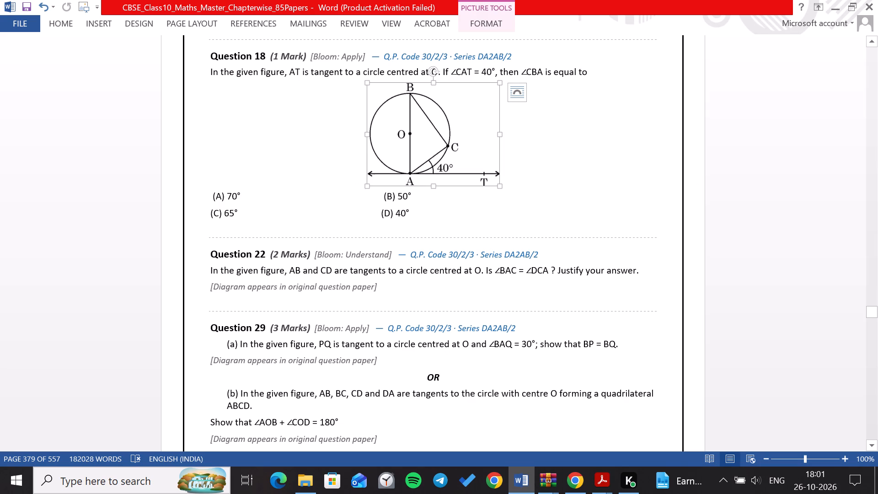
pyautogui.moveTo(209, 287); pyautogui.dragTo(383, 293)
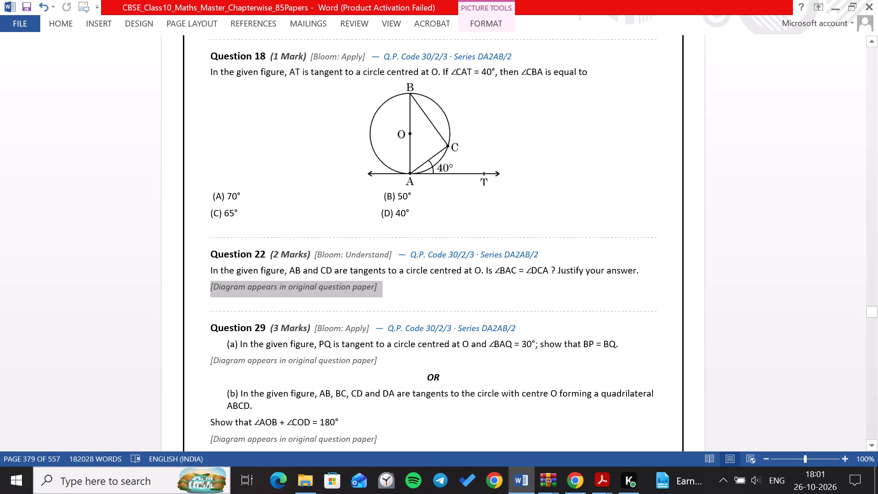
pyautogui.moveTo(383, 293); pyautogui.dragTo(380, 285)
pyautogui.press('BackSpace')
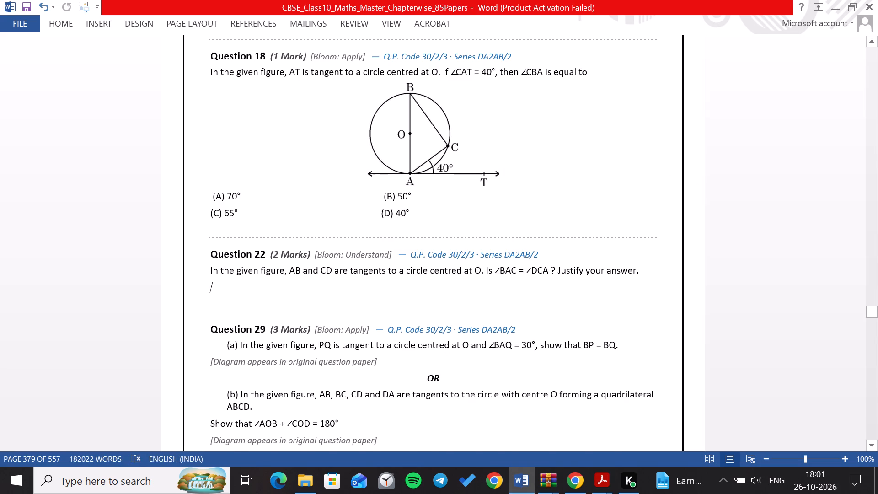
pyautogui.hotkey('ctrl', 'v')
# Centre the Question 22 diagram on the page.
pyautogui.click(252, 371)
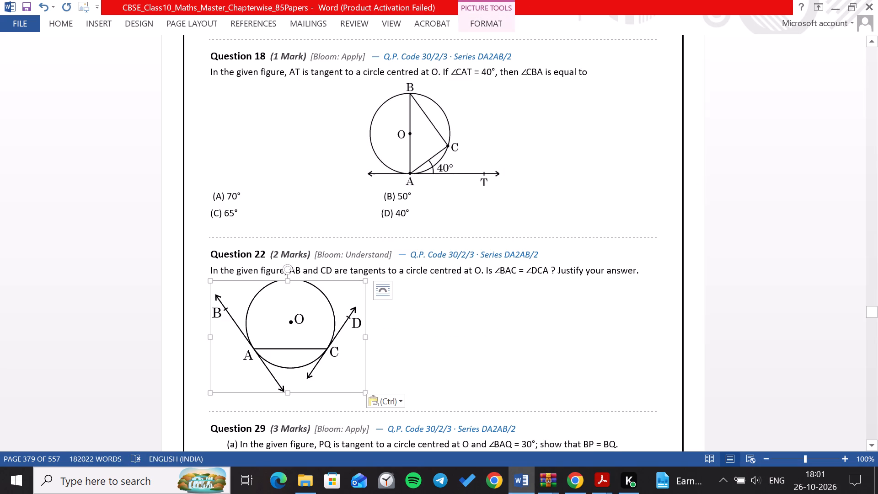
pyautogui.click(52, 26)
pyautogui.click(282, 64)
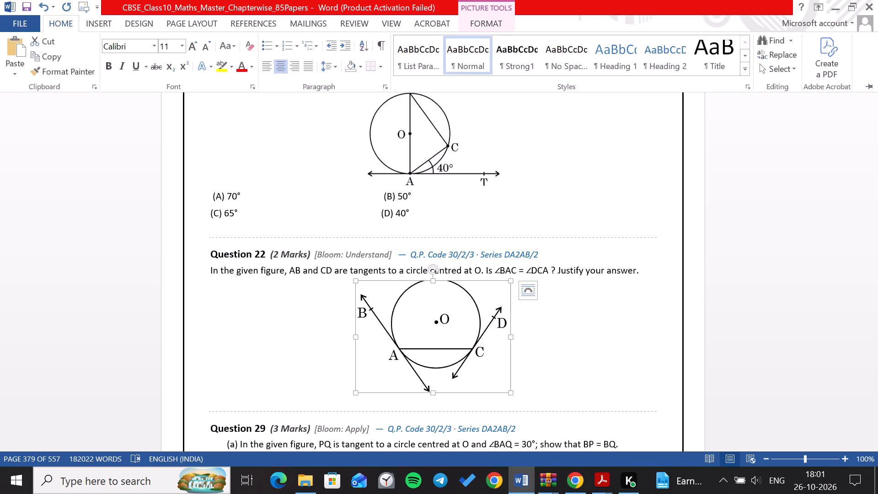
# Switch to the 30-2-3 PDF in Acrobat and capture the Question 29(a) diagram with tangent PQ and the 30° angle.
pyautogui.scroll(-18, 417, 306)
pyautogui.scroll(-7, 417, 315)
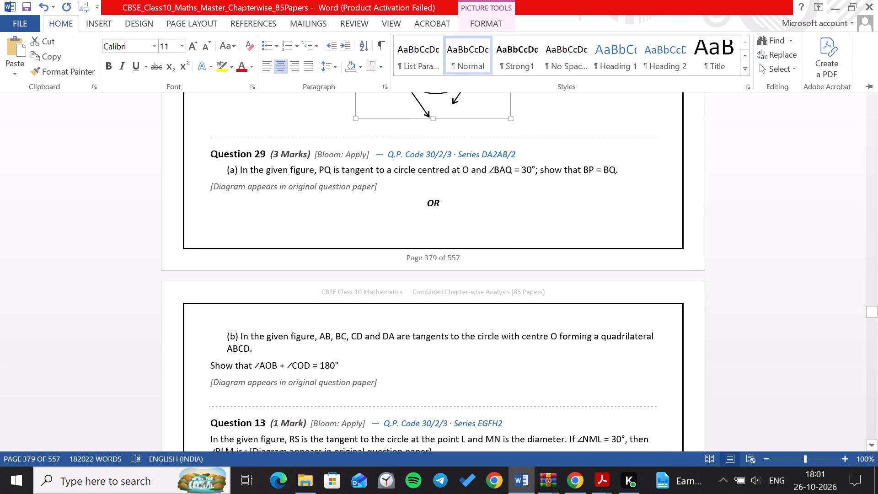
pyautogui.scroll(-5, 390, 241)
pyautogui.scroll(5, 390, 241)
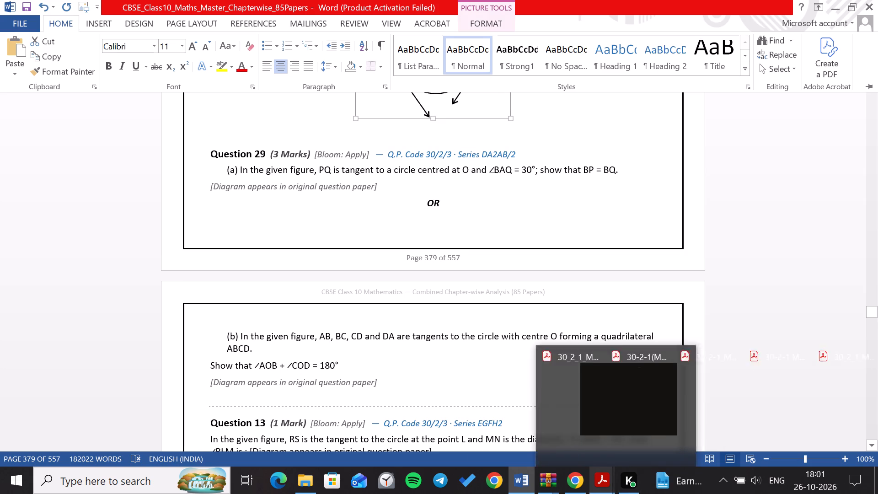
pyautogui.click(830, 433)
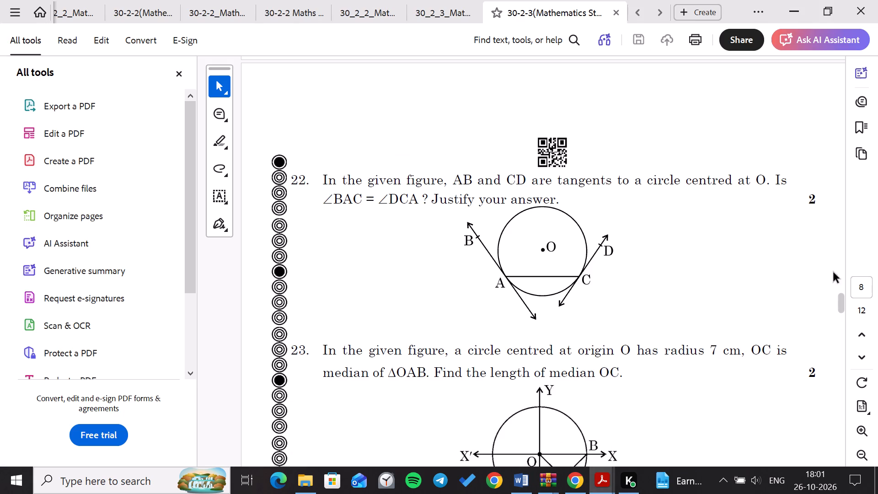
pyautogui.moveTo(844, 302); pyautogui.dragTo(846, 344)
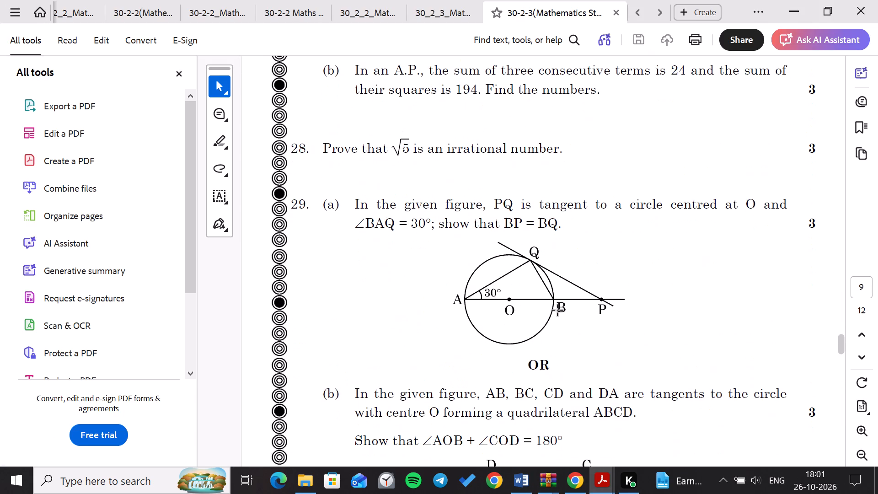
pyautogui.press('shift+super+s')
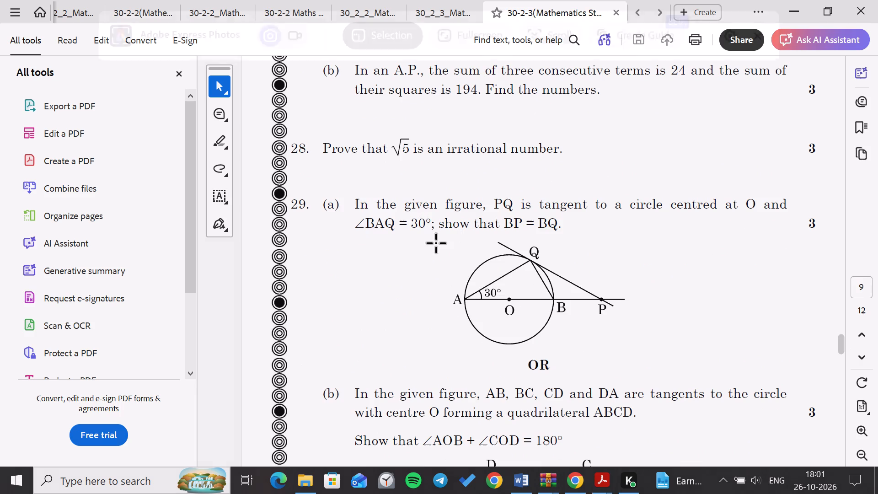
pyautogui.moveTo(446, 235); pyautogui.dragTo(603, 349)
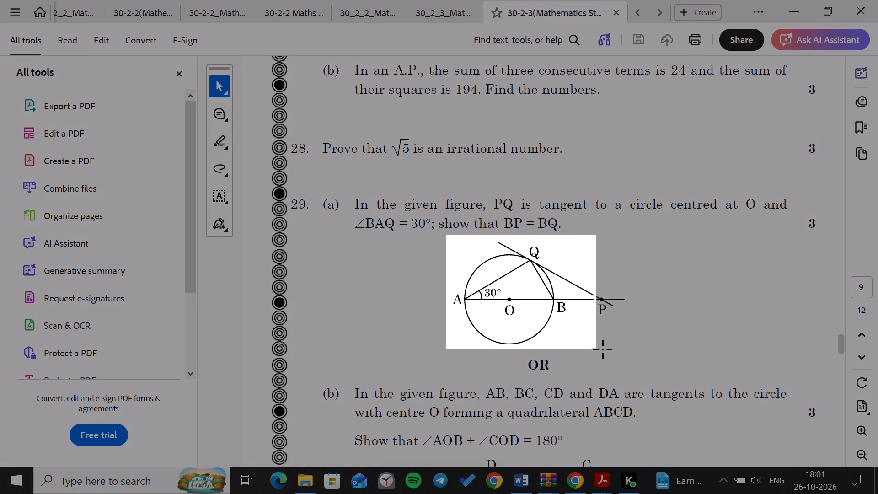
pyautogui.moveTo(603, 349); pyautogui.dragTo(631, 352)
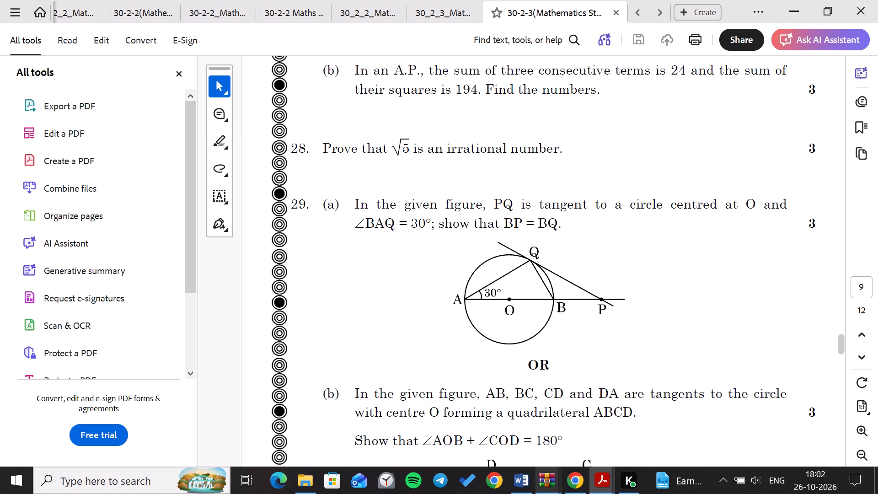
# In the Word document, replace the diagram placeholder under Question 29(a) with the captured figure, keeping it on its own line above OR.
pyautogui.click(530, 482)
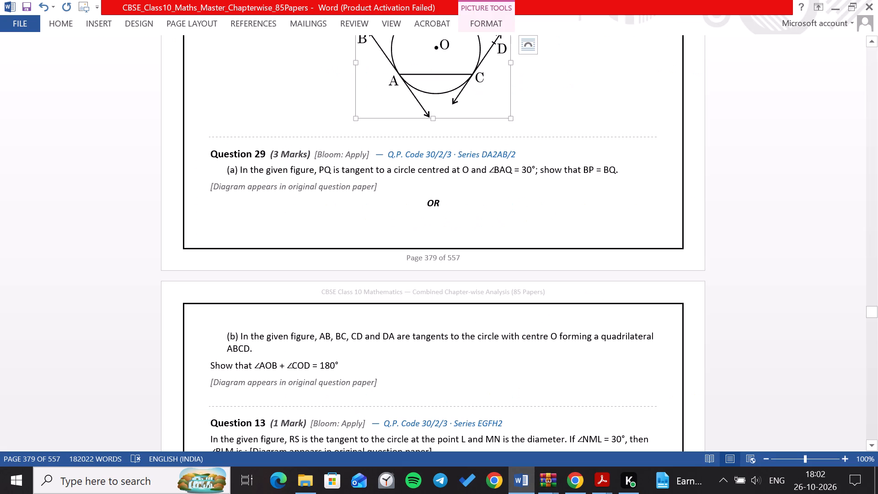
pyautogui.moveTo(210, 184); pyautogui.dragTo(377, 186)
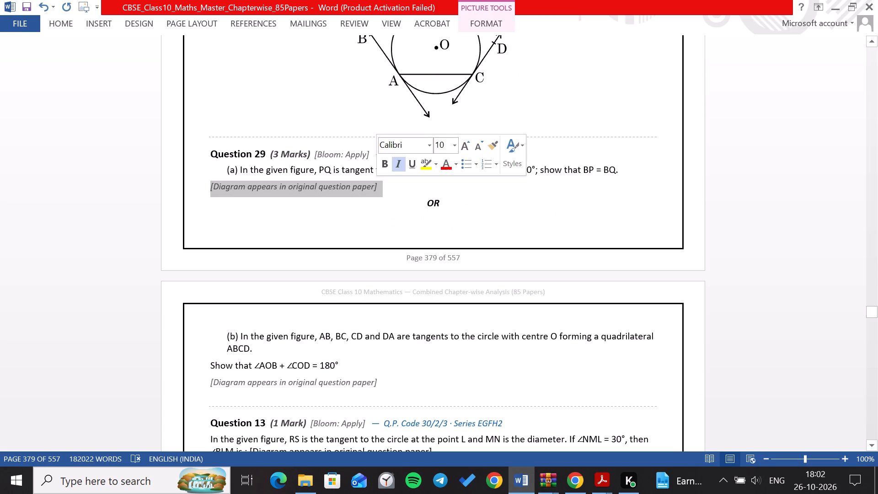
pyautogui.press('BackSpace')
pyautogui.press('Return')
pyautogui.press('Up')
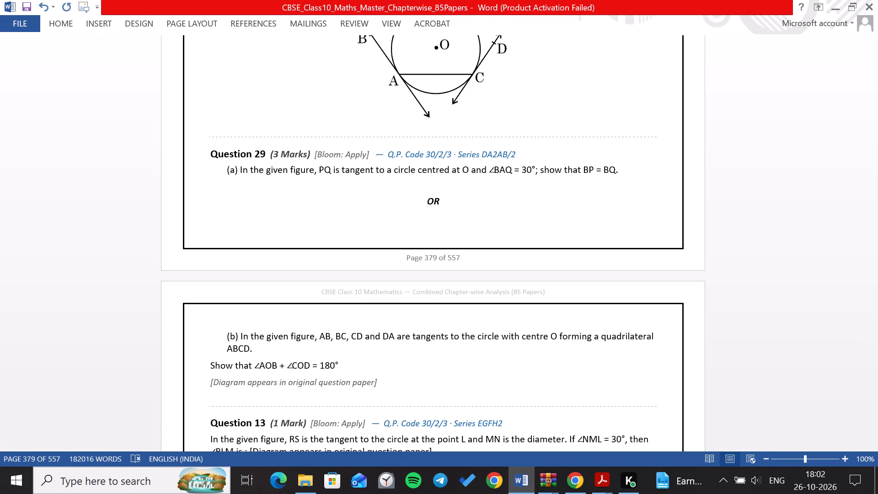
pyautogui.hotkey('ctrl', 'v')
pyautogui.scroll(-3, 376, 186)
pyautogui.click(445, 382)
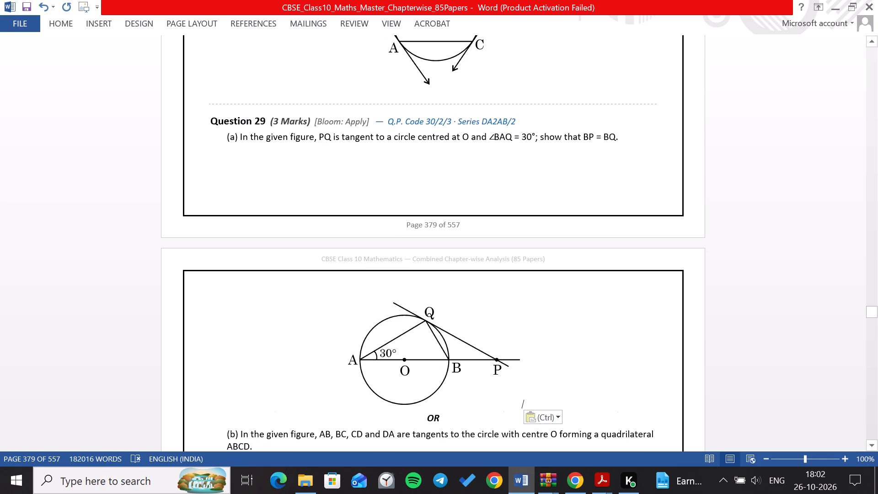
# Switch back to the 30-2-3 PDF in Acrobat and capture the Question 29(b) diagram of quadrilateral ABCD around the circle.
pyautogui.scroll(-18, 395, 267)
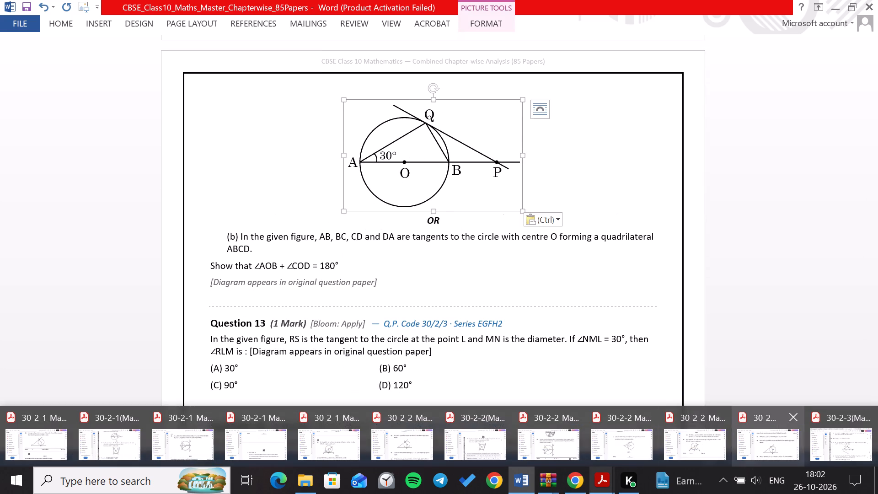
pyautogui.click(832, 440)
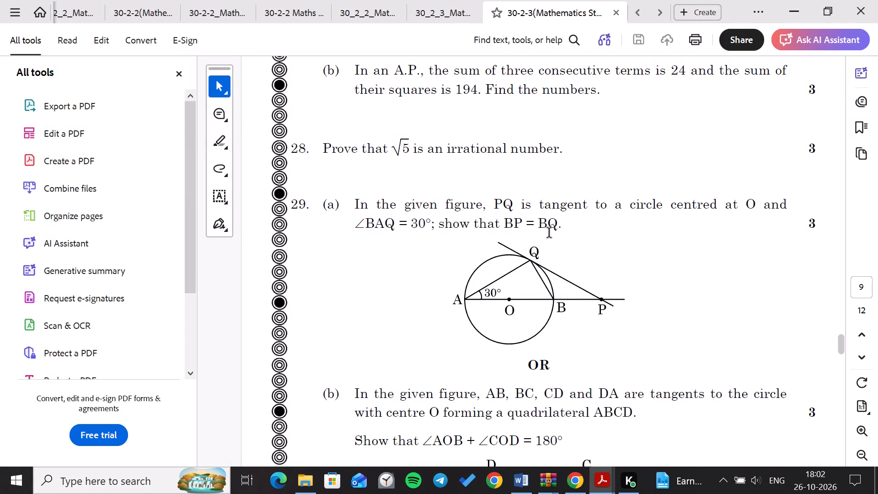
pyautogui.scroll(-6, 550, 233)
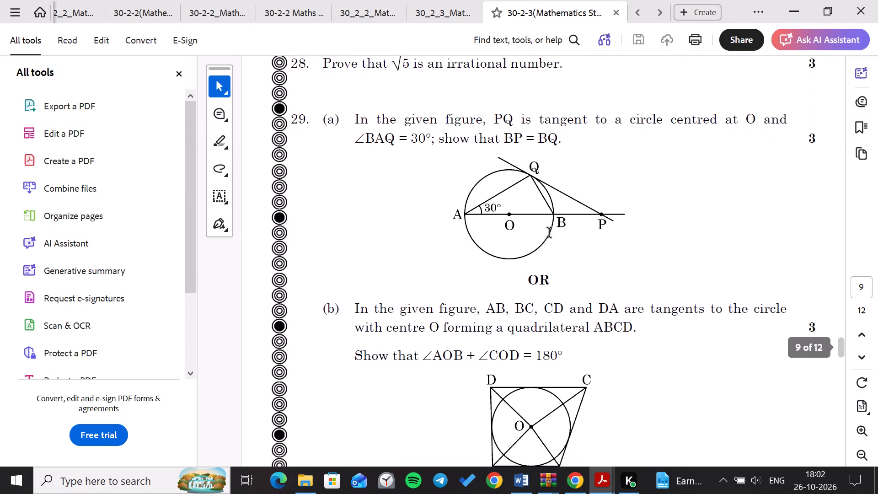
pyautogui.scroll(-2, 550, 233)
pyautogui.press('shift+super+s')
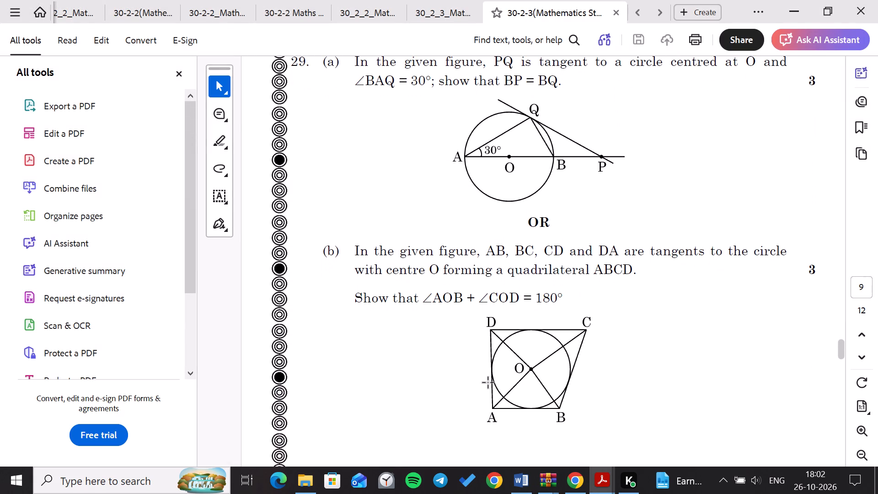
pyautogui.moveTo(476, 307); pyautogui.dragTo(611, 437)
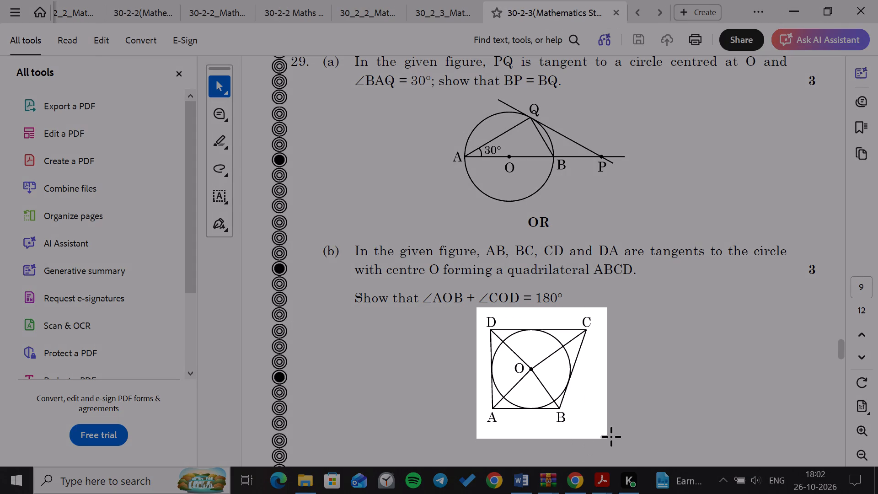
pyautogui.moveTo(611, 437); pyautogui.dragTo(598, 434)
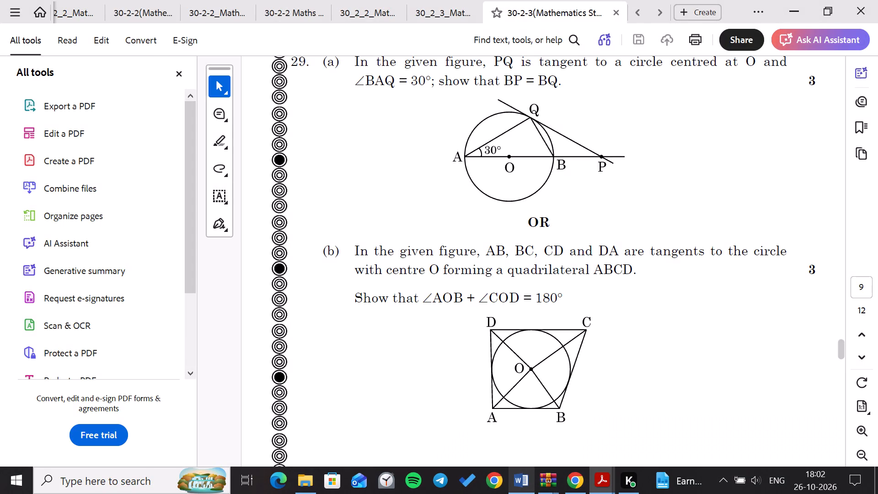
# In the Word document, replace the diagram placeholder under Question 29(b) with the captured quadrilateral figure.
pyautogui.click(522, 492)
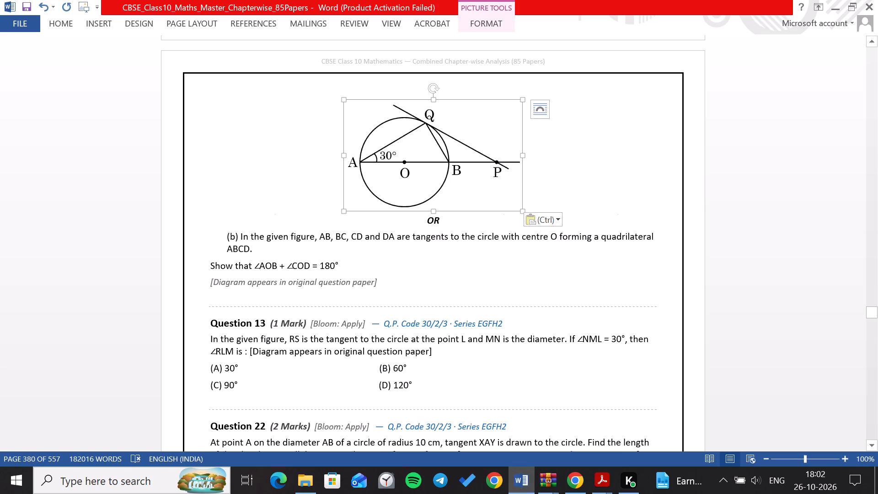
pyautogui.moveTo(203, 280); pyautogui.dragTo(376, 279)
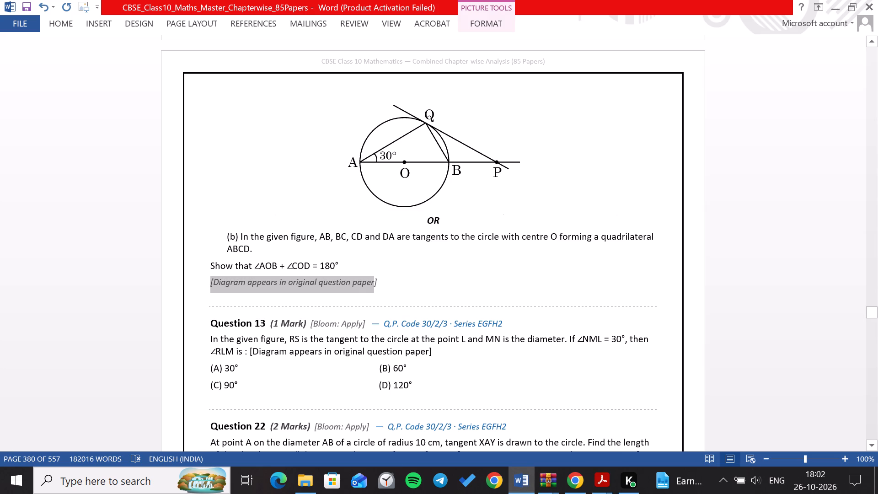
pyautogui.moveTo(376, 279); pyautogui.dragTo(377, 284)
pyautogui.press('BackSpace')
pyautogui.hotkey('ctrl', 'v')
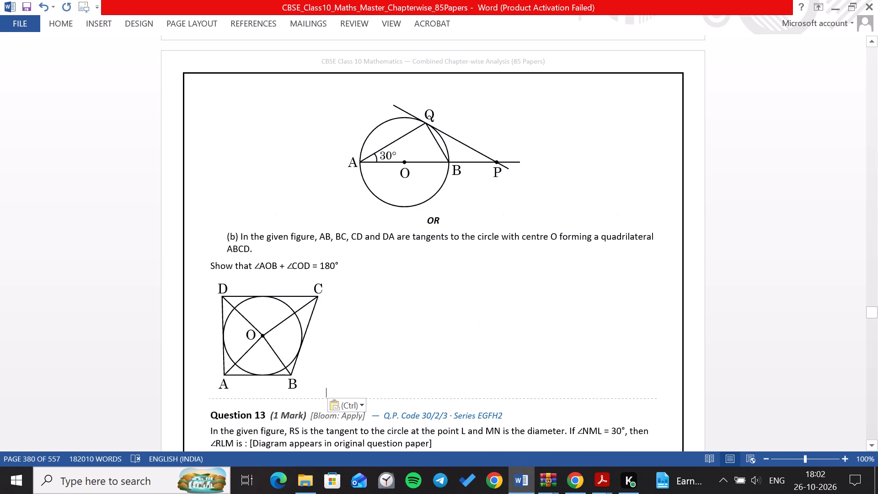
# Centre the Question 29(b) quadrilateral diagram on the page.
pyautogui.click(328, 323)
pyautogui.click(296, 288)
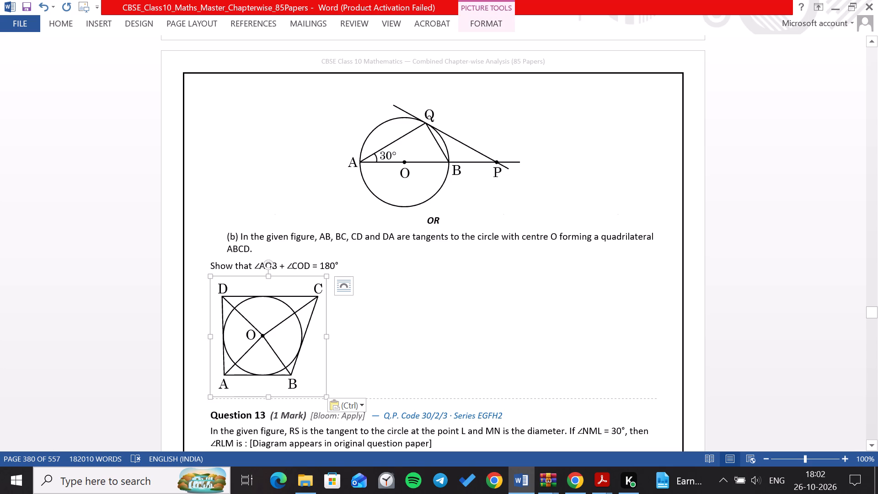
pyautogui.click(70, 24)
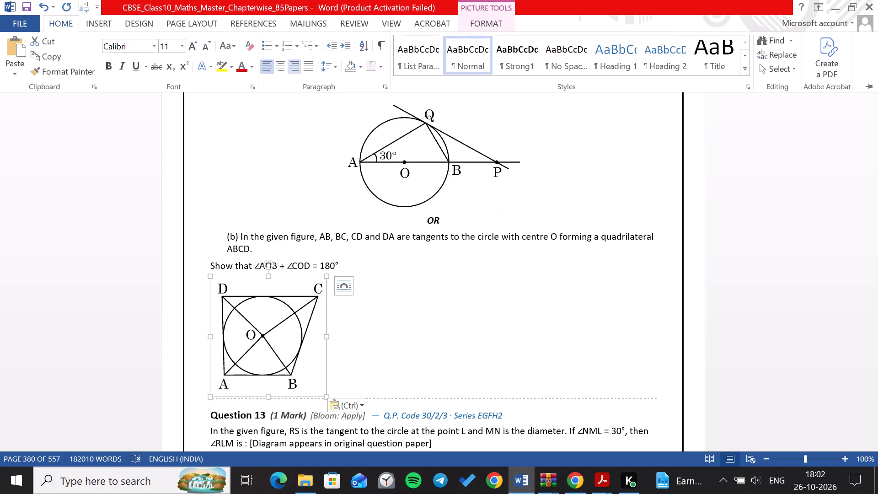
pyautogui.click(283, 64)
# Indent the line "Show that ∠AOB + ∠COD = 180°" in Question 29(b) with 12 leading spaces.
pyautogui.click(203, 261)
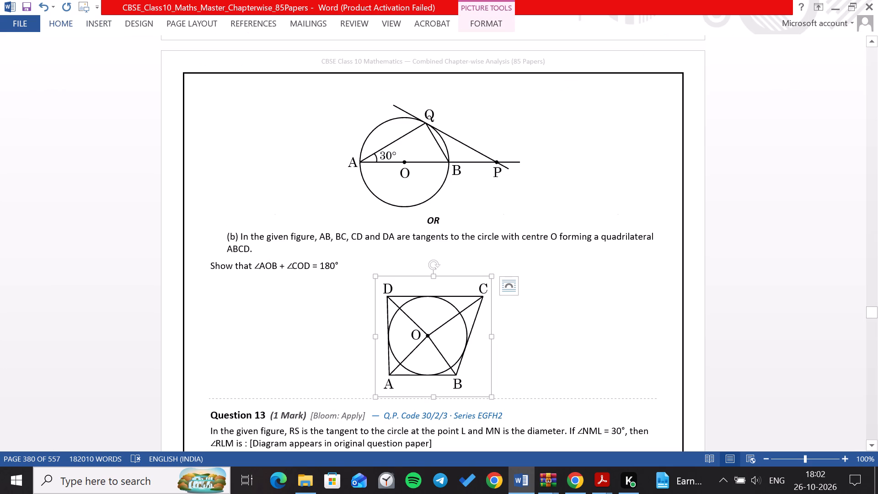
pyautogui.click(208, 261)
pyautogui.press('space')
pyautogui.press('space')
pyautogui.press('space')
pyautogui.press('space')
pyautogui.press('space')
pyautogui.press('space')
pyautogui.press('space')
pyautogui.press('space')
pyautogui.press('space')
pyautogui.press('space')
pyautogui.press('space')
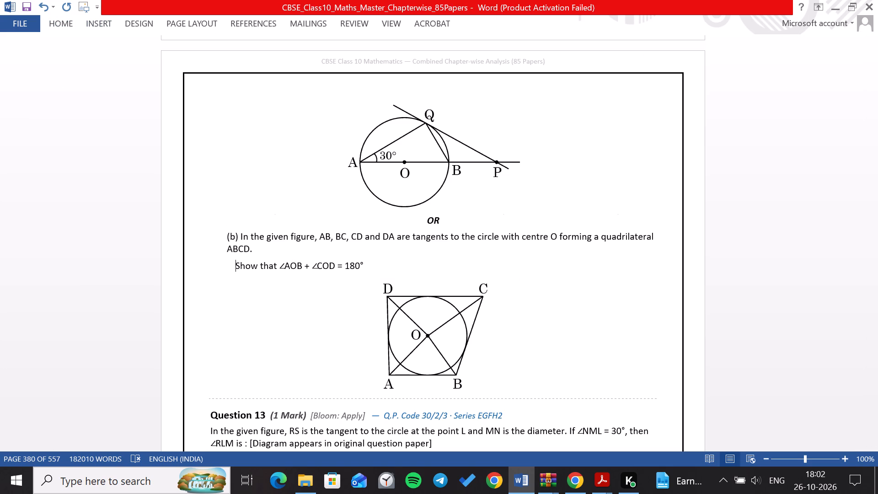
pyautogui.press('space')
# Insert three spaces before "ABCD." on the second line of Question 29(b).
pyautogui.click(216, 250)
pyautogui.press('space')
pyautogui.press('space')
pyautogui.press('space')
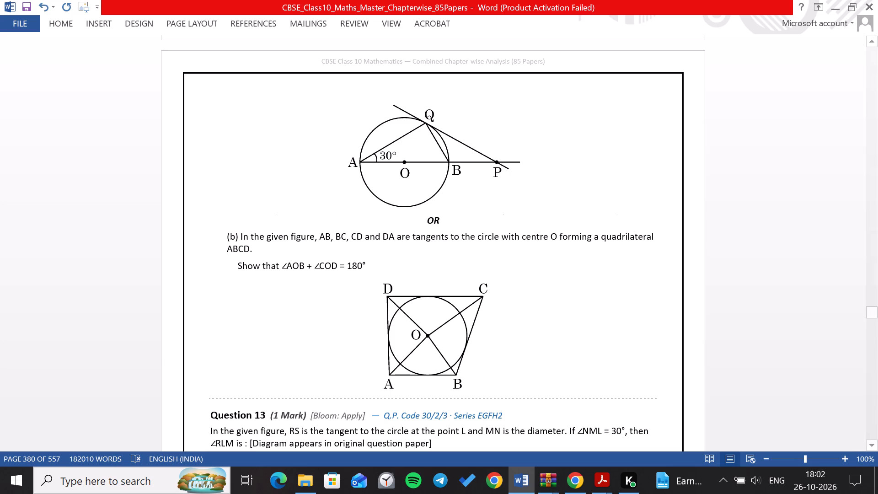
# For the Series EGFH2 Question 13 placeholder, open the 30-2-3 Mathematics PDF from the iLoveZIP_Create GEH.zip archive in WinRAR.
pyautogui.scroll(-5, 376, 367)
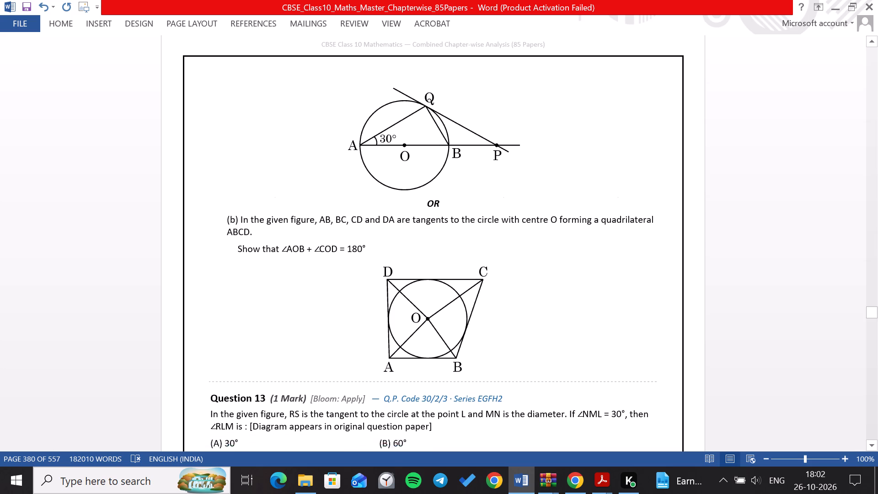
pyautogui.scroll(-1, 406, 392)
pyautogui.scroll(-14, 498, 288)
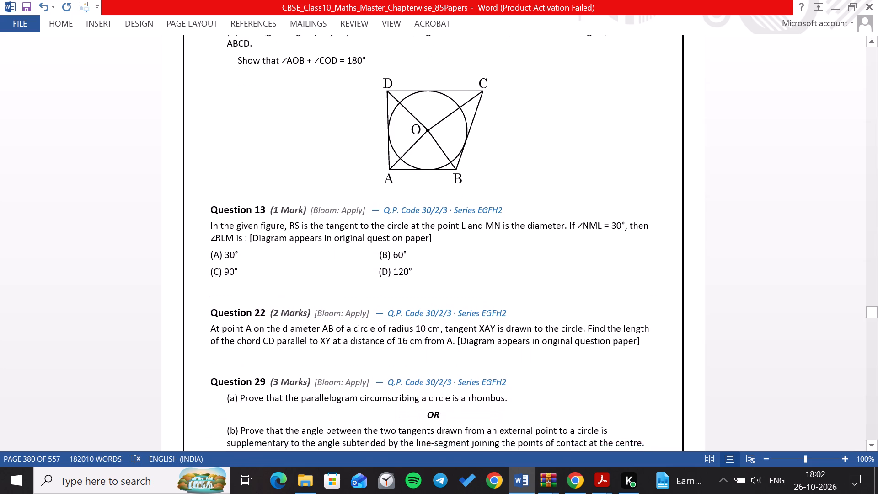
pyautogui.scroll(-1, 480, 311)
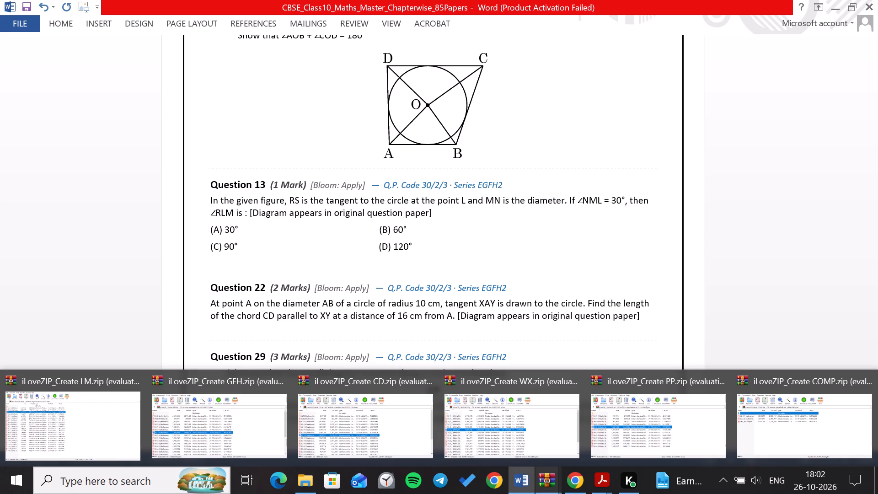
pyautogui.click(240, 408)
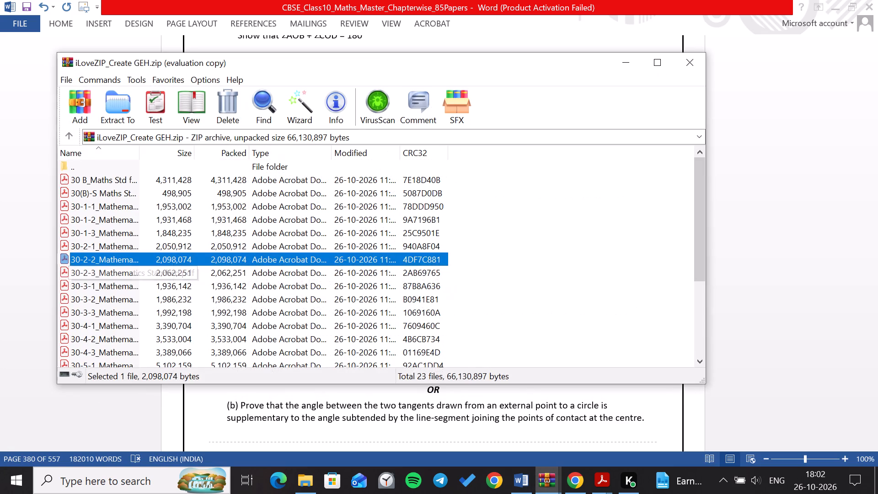
pyautogui.doubleClick(132, 270)
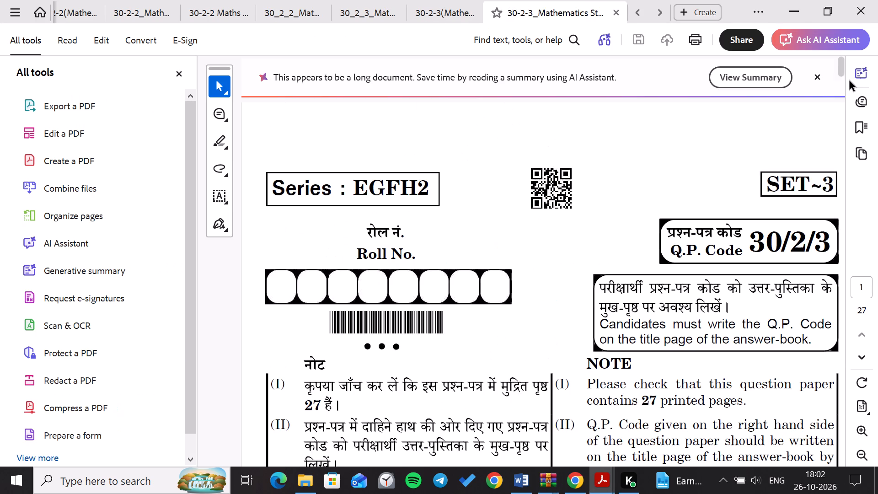
# Find Question 13 on page 9 of the EGFH2 paper and capture its diagram with tangent RS and diameter MN.
pyautogui.moveTo(842, 68); pyautogui.dragTo(842, 193)
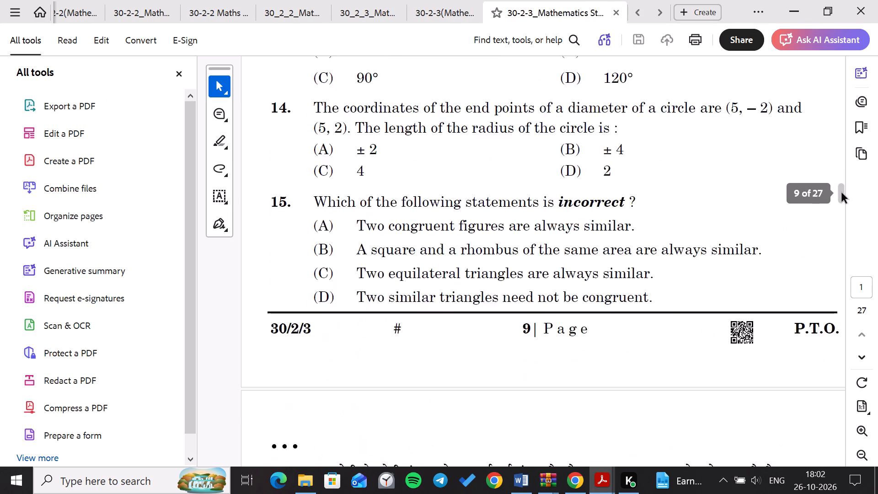
pyautogui.moveTo(842, 193); pyautogui.dragTo(842, 189)
pyautogui.press('shift+super+s')
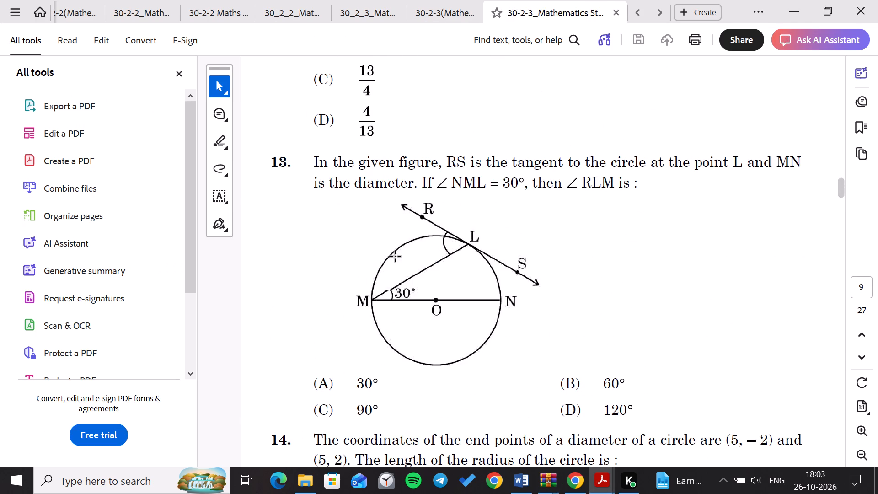
pyautogui.moveTo(342, 197); pyautogui.dragTo(345, 205)
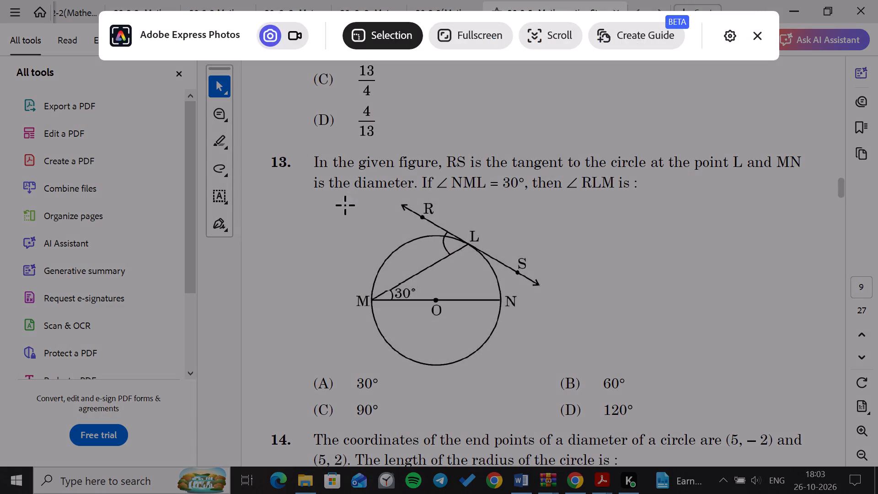
pyautogui.moveTo(345, 205); pyautogui.dragTo(551, 375)
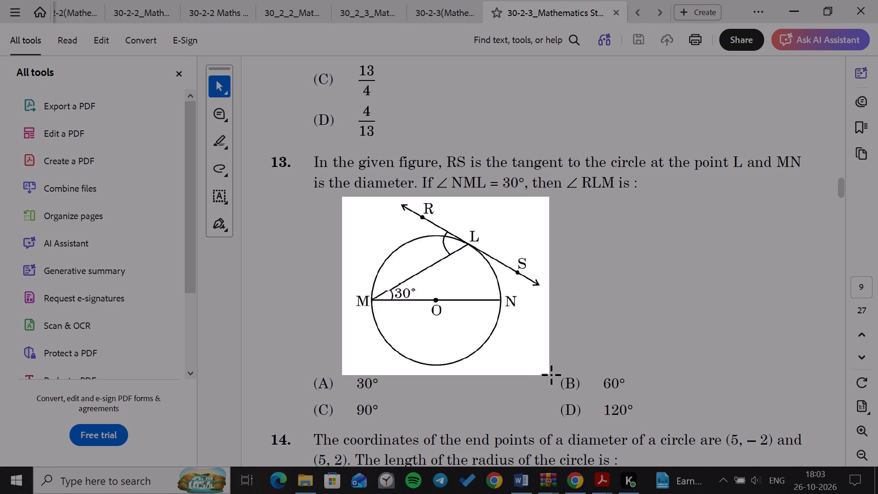
pyautogui.moveTo(551, 375); pyautogui.dragTo(551, 373)
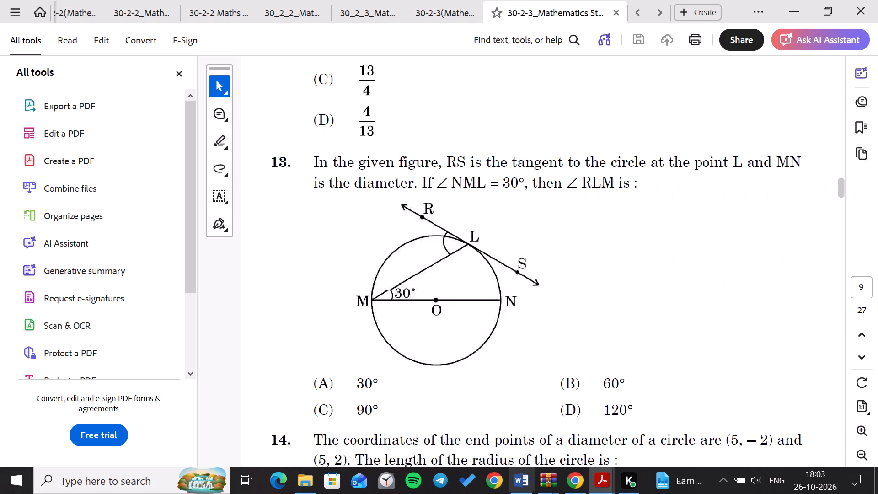
# In the Word document, replace the Series EGFH2 Question 13 diagram placeholder with the captured tangent figure on its own line.
pyautogui.click(528, 481)
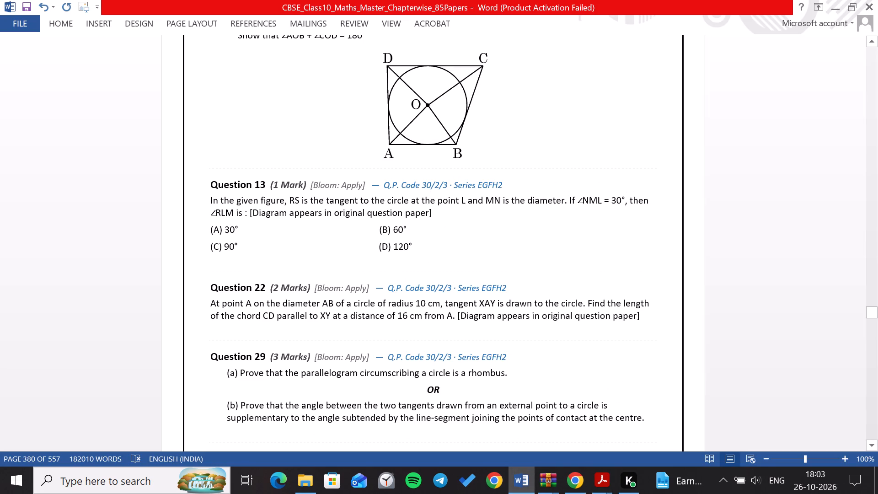
pyautogui.moveTo(250, 214); pyautogui.dragTo(357, 210)
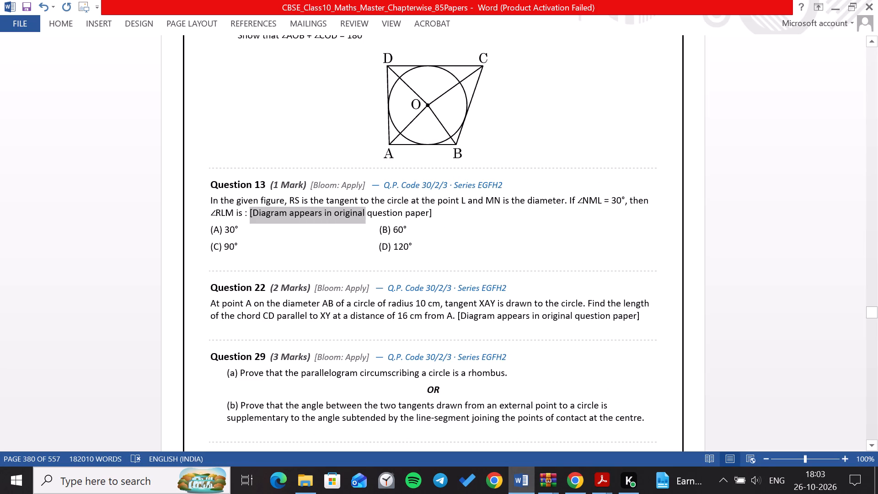
pyautogui.moveTo(357, 210); pyautogui.dragTo(431, 214)
pyautogui.press('BackSpace')
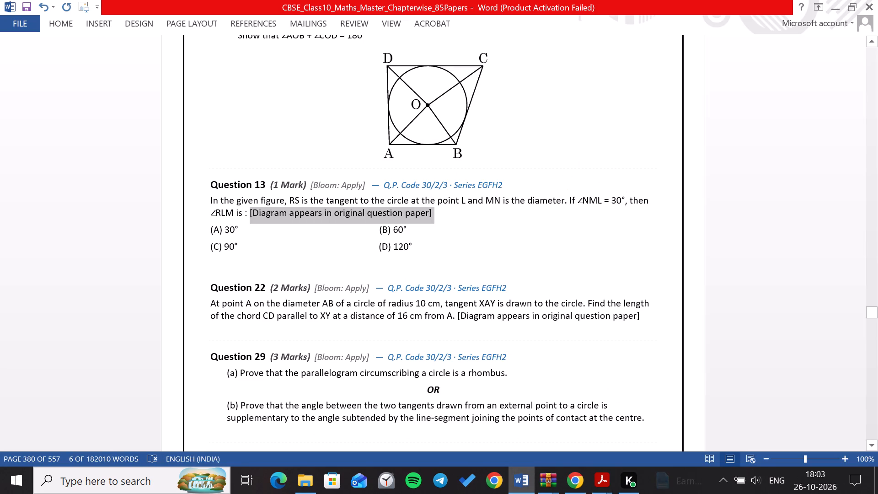
pyautogui.press('Return')
pyautogui.hotkey('ctrl', 'v')
# Shrink the Question 13 diagram to roughly 60% of its pasted size and centre it above the answer options.
pyautogui.scroll(-3, 355, 257)
pyautogui.click(355, 258)
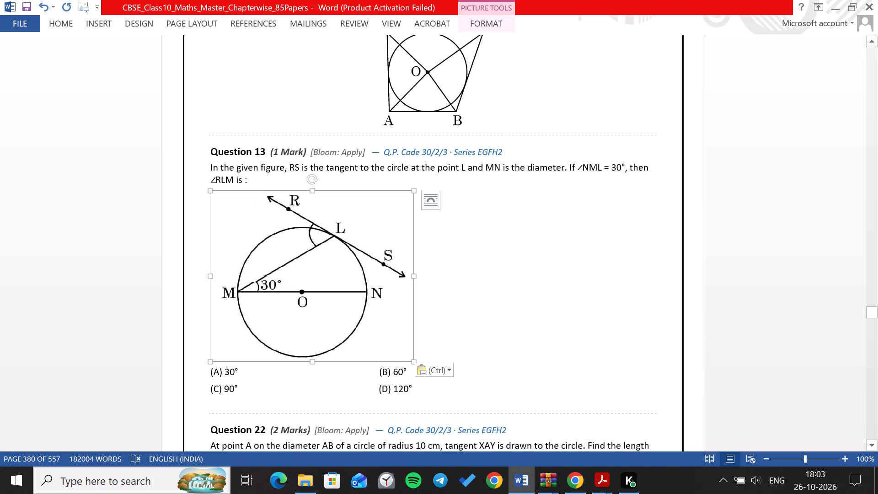
pyautogui.moveTo(415, 360); pyautogui.dragTo(332, 242)
pyautogui.click(69, 24)
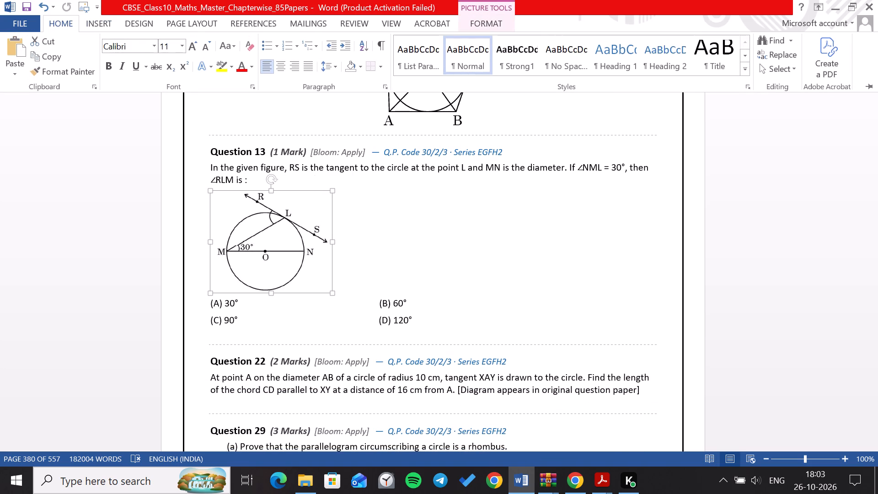
pyautogui.click(273, 67)
pyautogui.click(274, 67)
# For the Question 22 placeholder, find that question on page 14 of the 30-2-3 Mathematics Standard PDF and capture its circle diagram with tangent XAY.
pyautogui.scroll(-13, 385, 302)
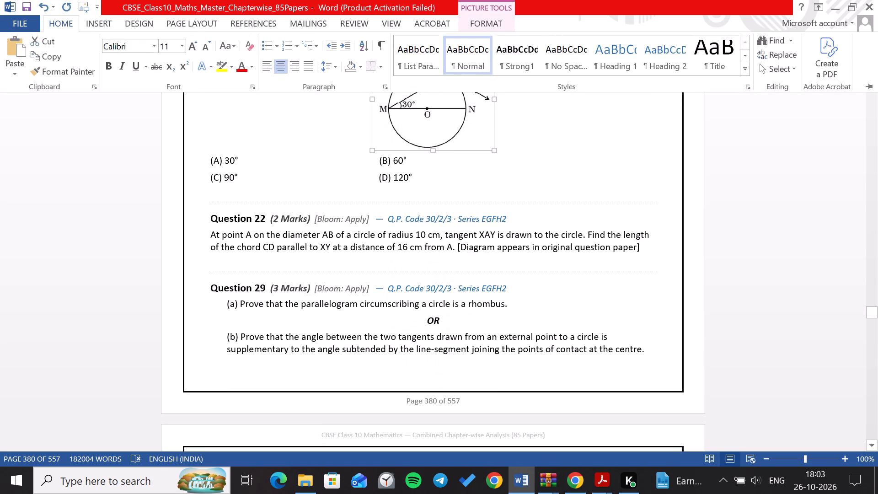
pyautogui.scroll(-6, 383, 300)
pyautogui.click(457, 182)
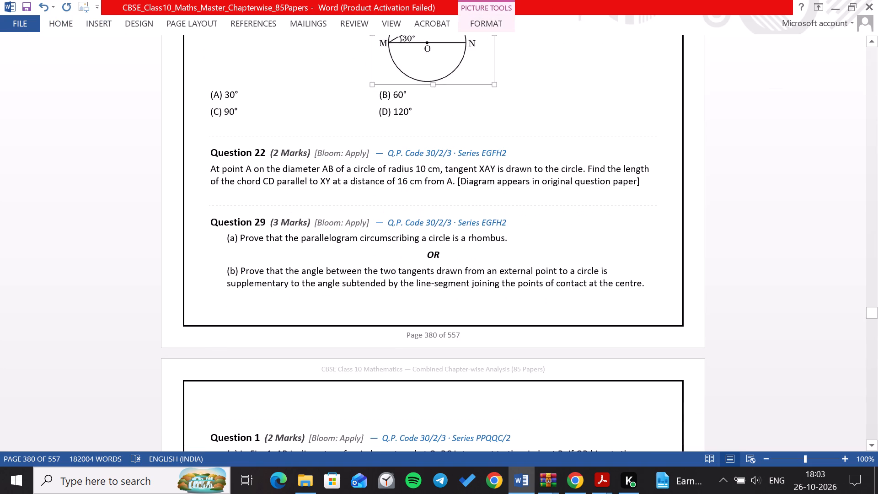
pyautogui.click(457, 181)
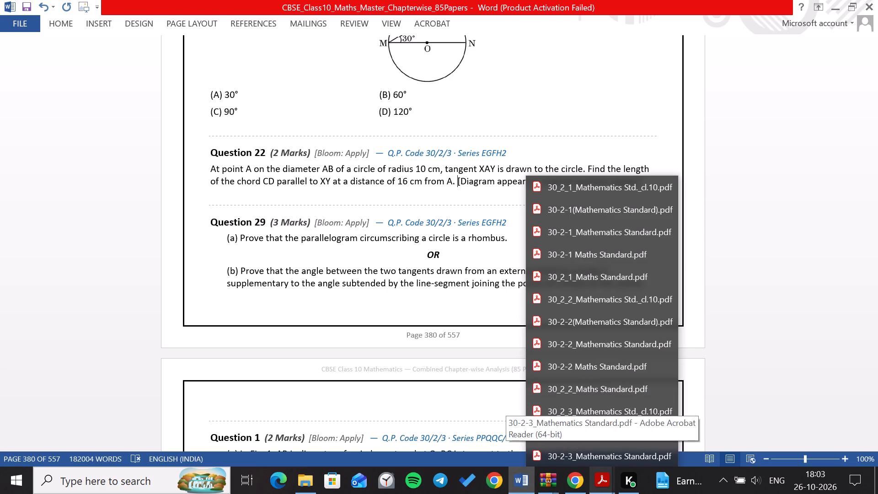
pyautogui.click(604, 457)
pyautogui.scroll(-20, 421, 276)
pyautogui.scroll(-5, 421, 276)
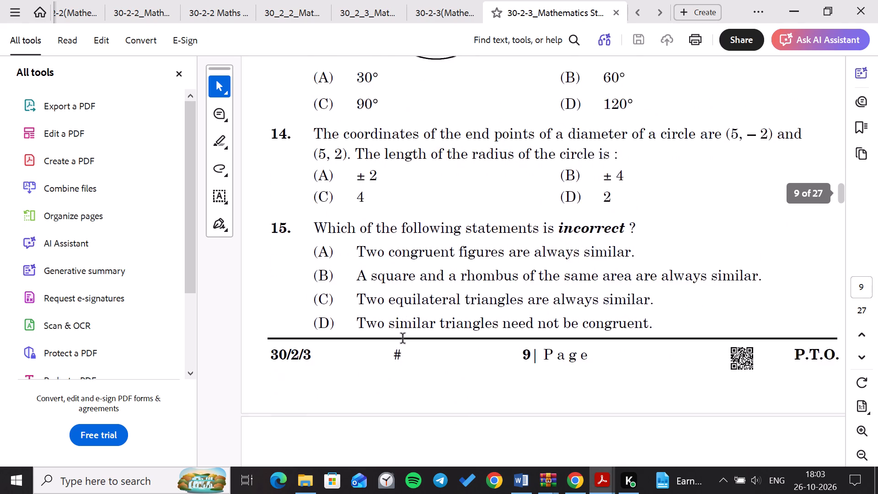
pyautogui.scroll(-20, 403, 339)
pyautogui.scroll(-20, 403, 339)
pyautogui.scroll(-16, 403, 339)
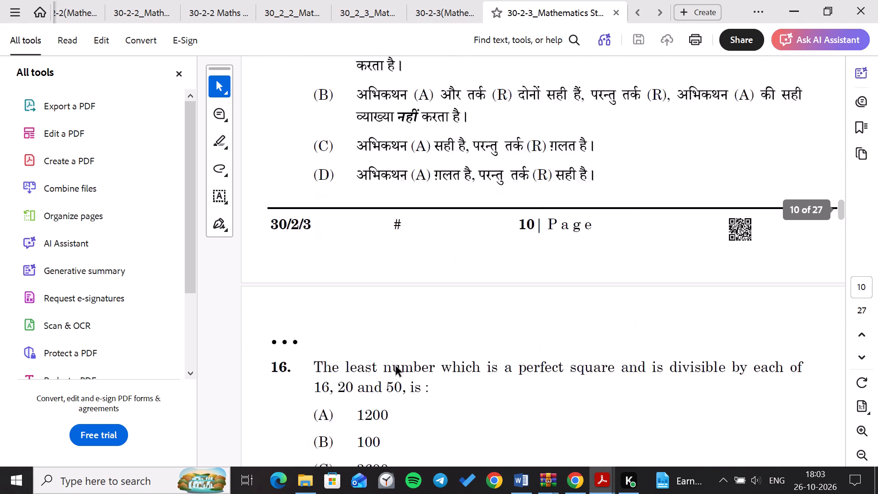
pyautogui.scroll(-20, 396, 366)
pyautogui.scroll(-20, 396, 366)
pyautogui.scroll(-16, 396, 366)
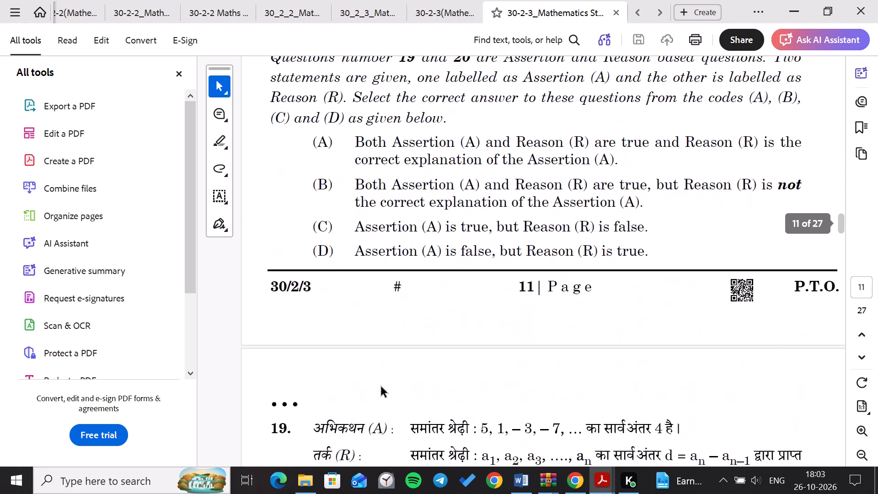
pyautogui.scroll(-20, 381, 387)
pyautogui.scroll(-20, 381, 387)
pyautogui.scroll(-16, 381, 387)
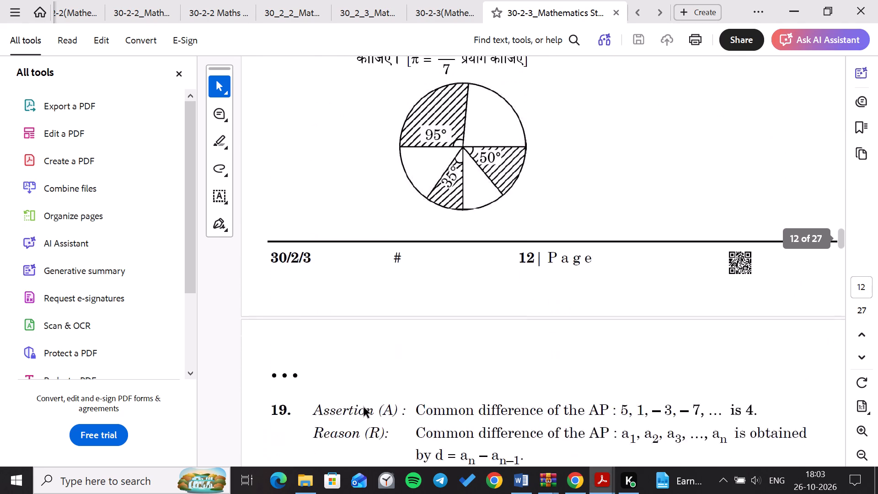
pyautogui.scroll(-18, 364, 408)
pyautogui.scroll(2, 364, 408)
pyautogui.scroll(-14, 364, 408)
pyautogui.scroll(7, 364, 408)
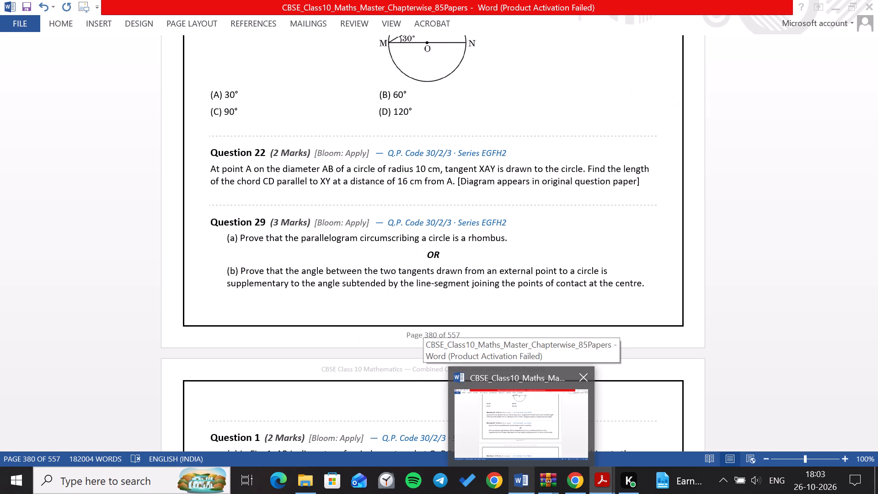
pyautogui.scroll(-20, 373, 361)
pyautogui.scroll(-13, 373, 361)
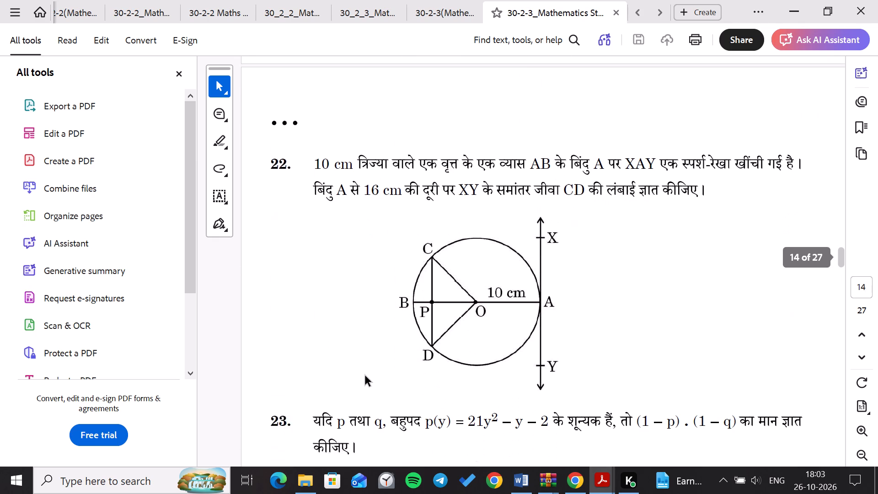
pyautogui.press('shift+super+s')
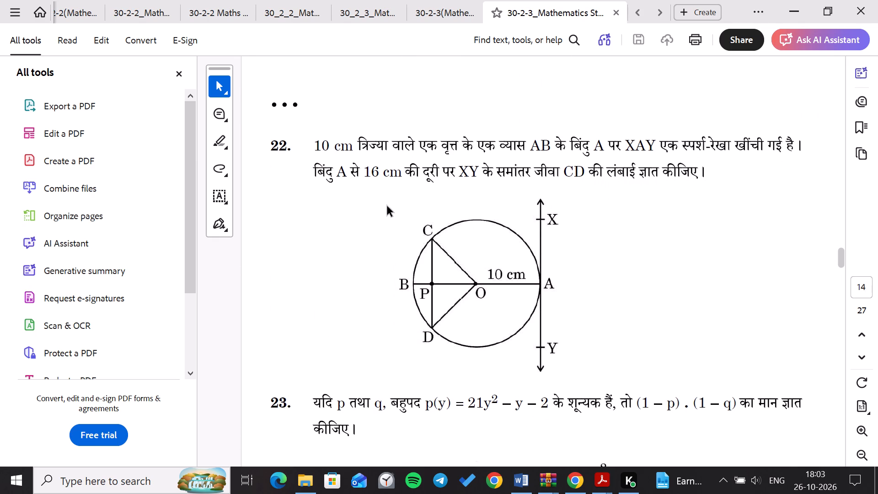
pyautogui.moveTo(391, 185); pyautogui.dragTo(559, 381)
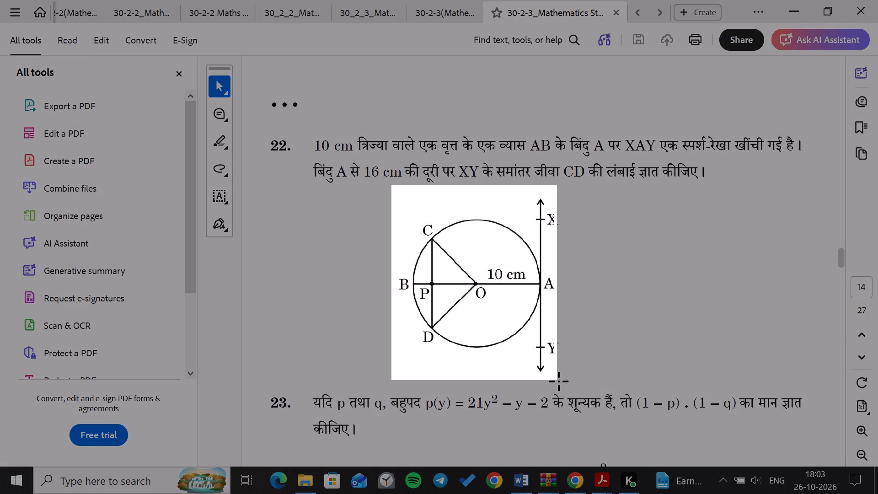
pyautogui.moveTo(559, 381); pyautogui.dragTo(569, 379)
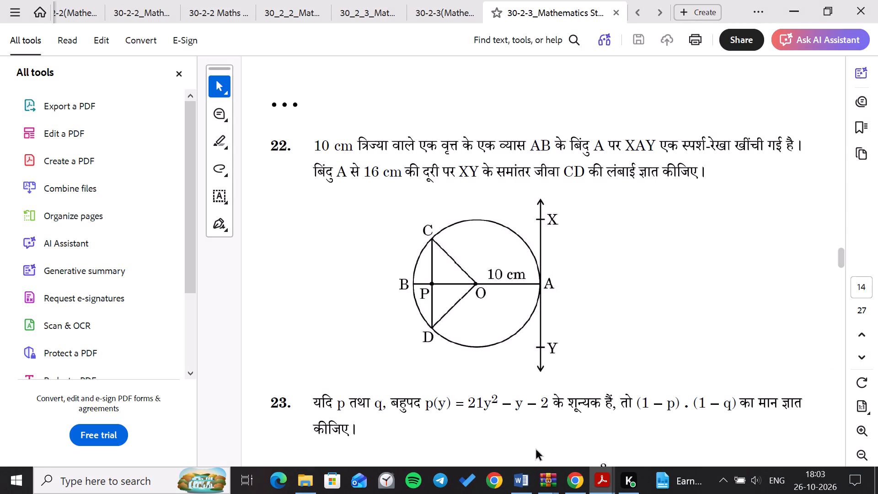
# Back in Word, replace the Series EGFH2 Question 22 diagram placeholder with the captured figure on a new line.
pyautogui.click(525, 474)
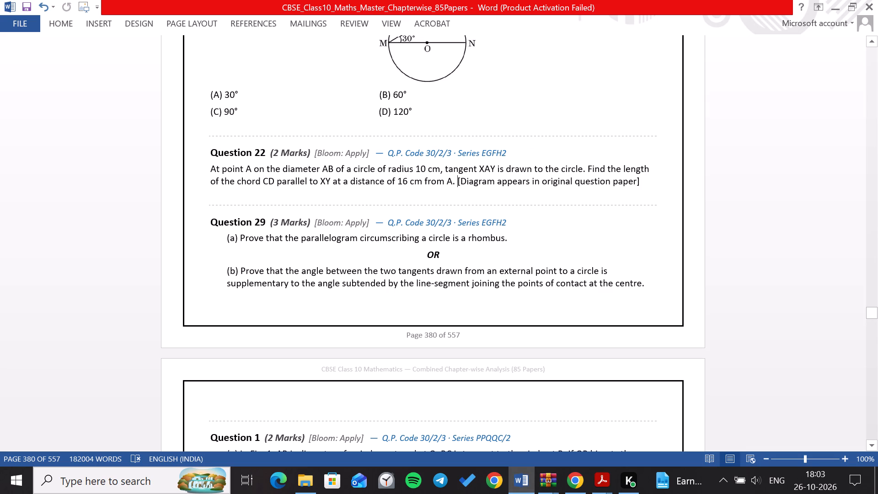
pyautogui.moveTo(457, 180); pyautogui.dragTo(603, 180)
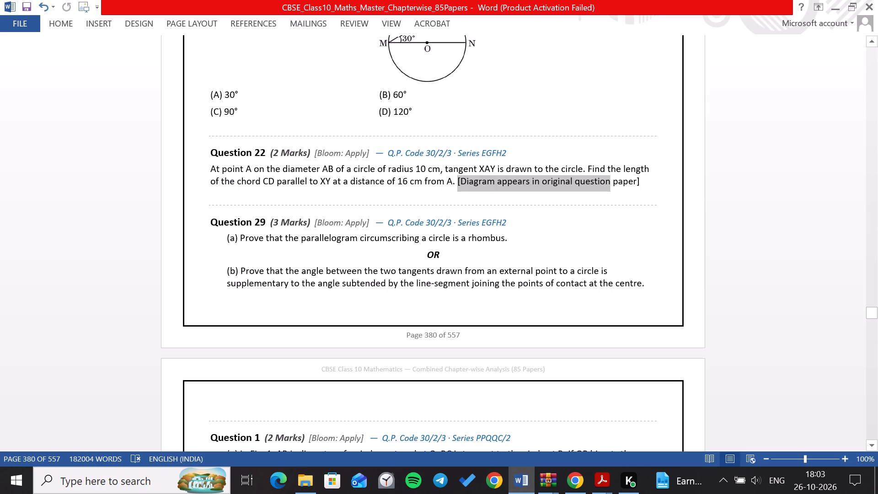
pyautogui.moveTo(603, 180); pyautogui.dragTo(640, 183)
pyautogui.press('BackSpace')
pyautogui.press('Return')
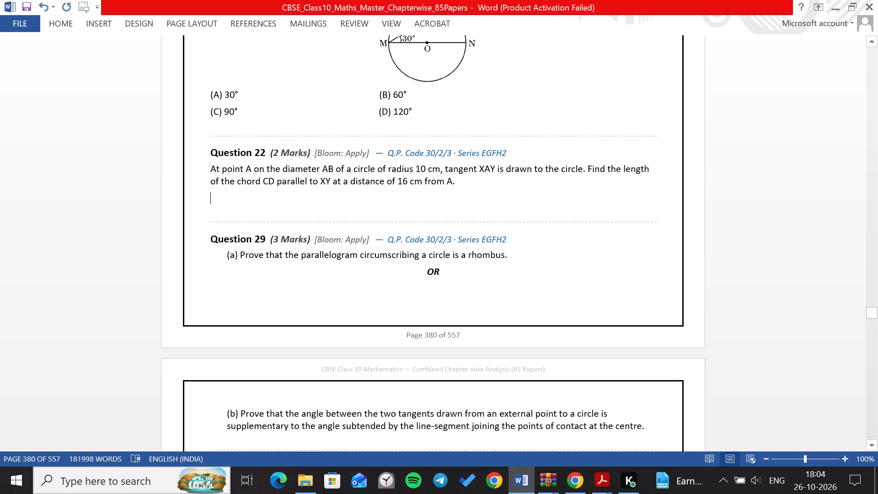
pyautogui.hotkey('ctrl', 'v')
# Resize the Question 22 diagram to fit below its question text on page 380 and centre it.
pyautogui.click(260, 309)
pyautogui.scroll(-6, 268, 312)
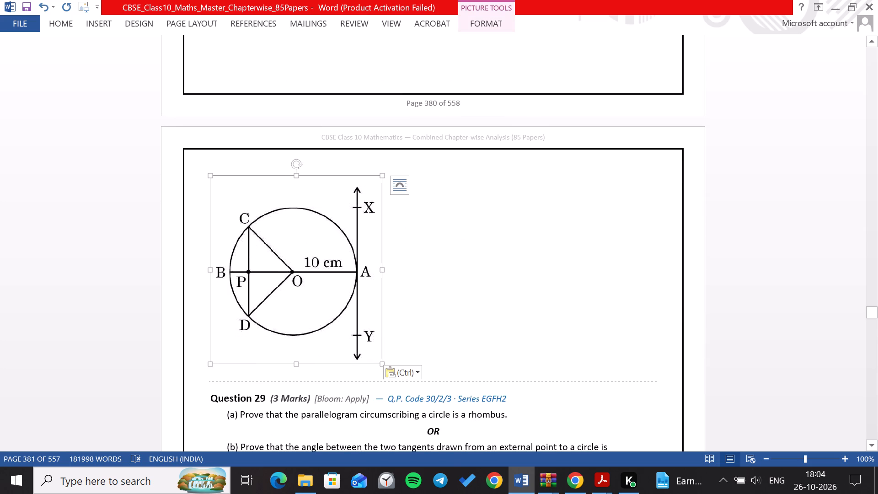
pyautogui.moveTo(382, 363); pyautogui.dragTo(316, 253)
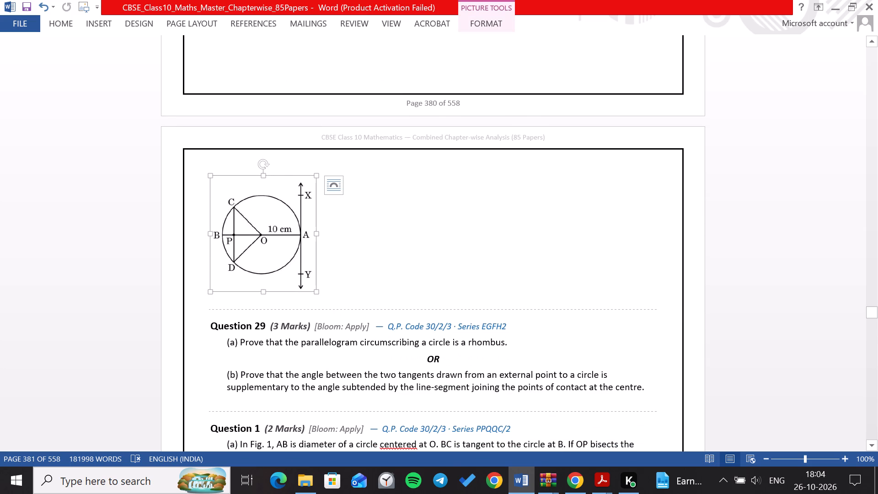
pyautogui.scroll(12, 332, 307)
pyautogui.scroll(-4, 332, 328)
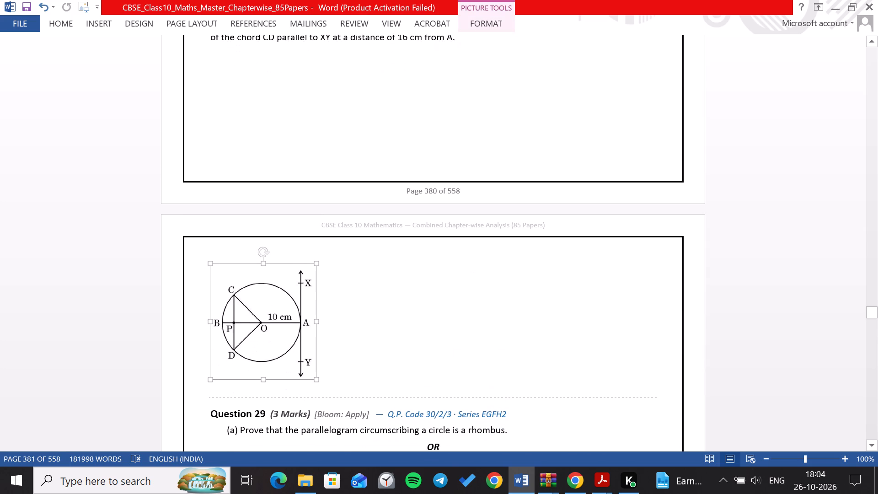
pyautogui.moveTo(316, 379); pyautogui.dragTo(288, 342)
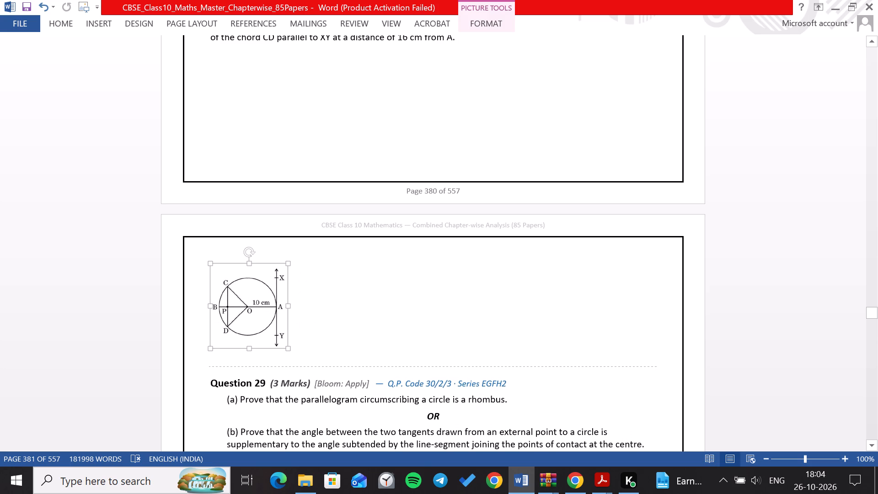
pyautogui.scroll(7, 228, 186)
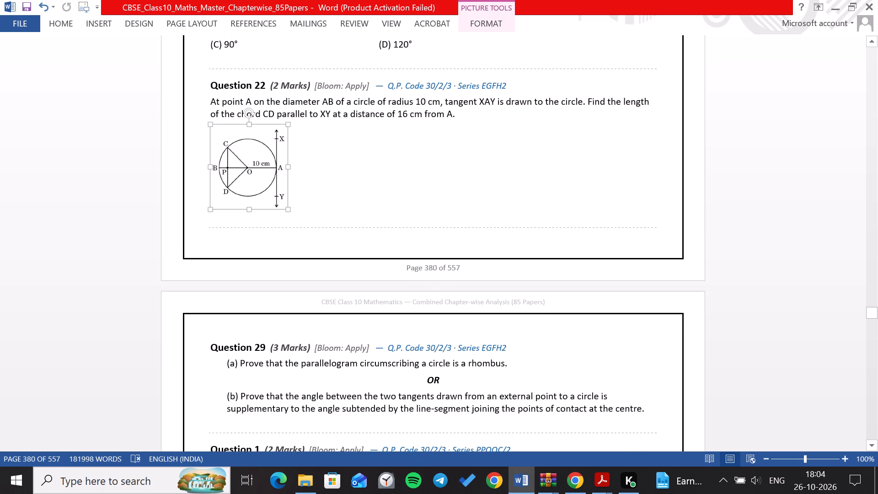
pyautogui.moveTo(288, 211); pyautogui.dragTo(296, 225)
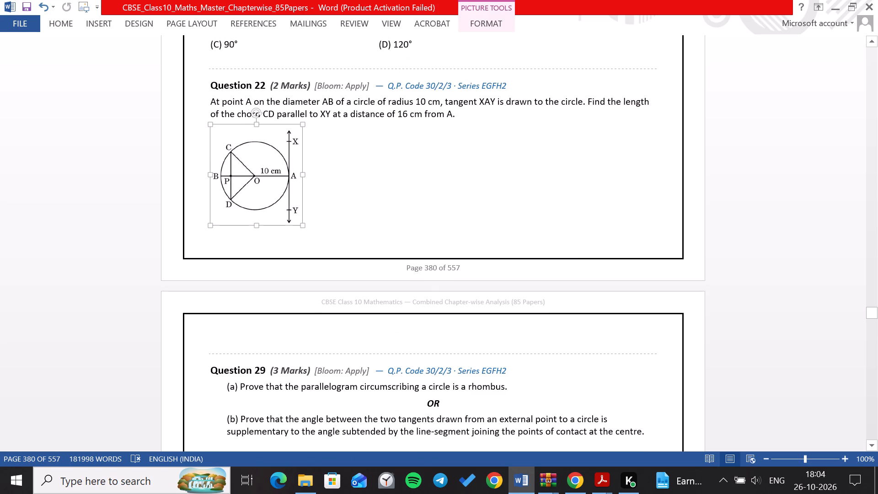
pyautogui.click(60, 21)
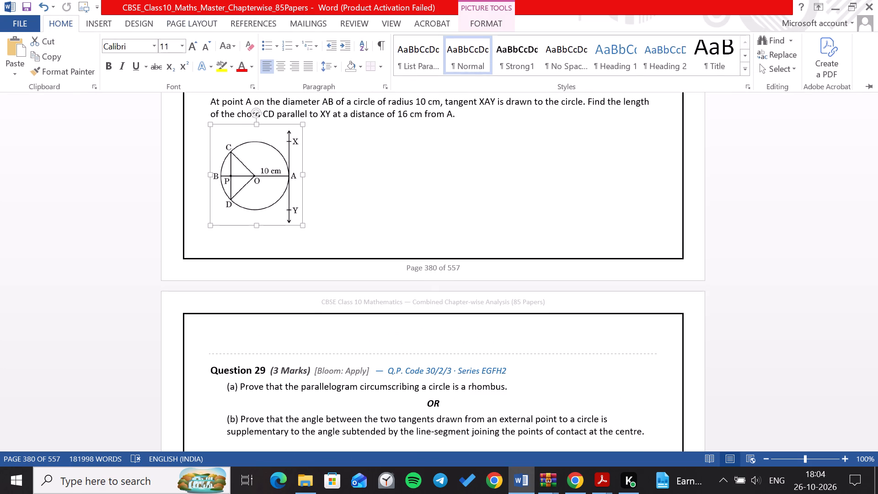
pyautogui.click(279, 66)
# Switch to Adobe Acrobat and close it together with all the open question paper PDFs.
pyautogui.scroll(-6, 358, 233)
pyautogui.scroll(-5, 330, 403)
pyautogui.scroll(-7, 442, 394)
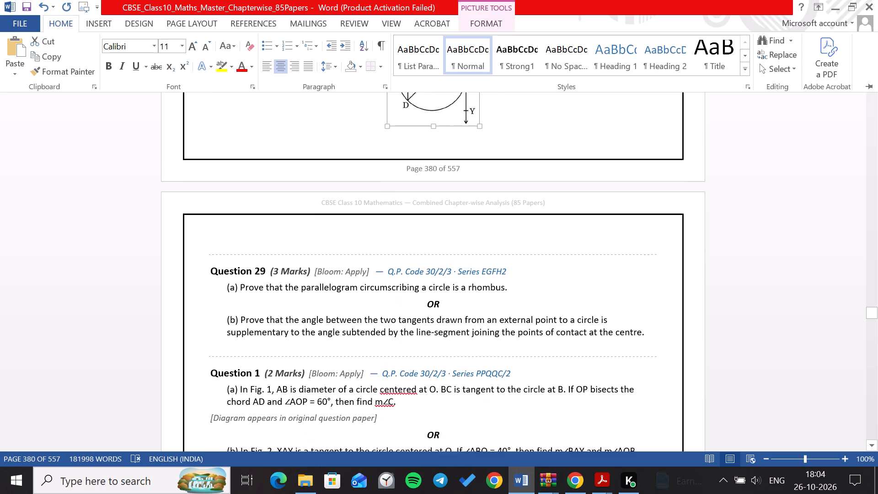
pyautogui.scroll(-8, 442, 392)
pyautogui.scroll(1, 442, 386)
pyautogui.scroll(-6, 442, 386)
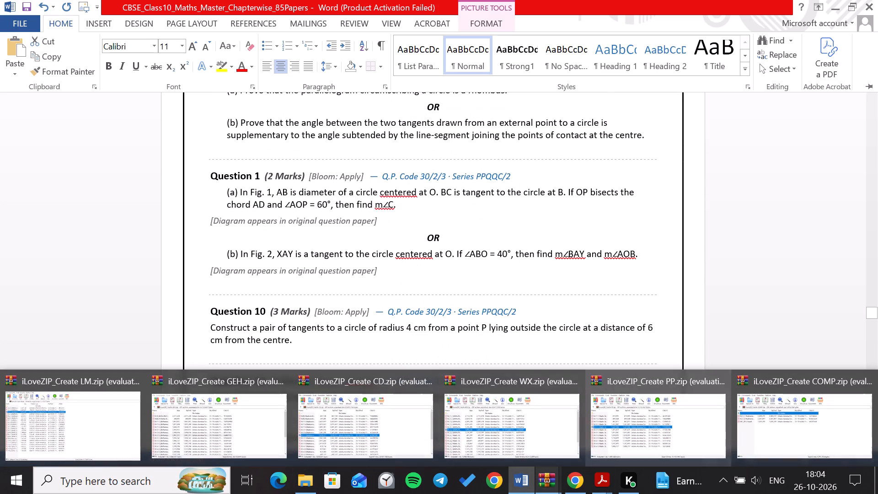
pyautogui.click(599, 428)
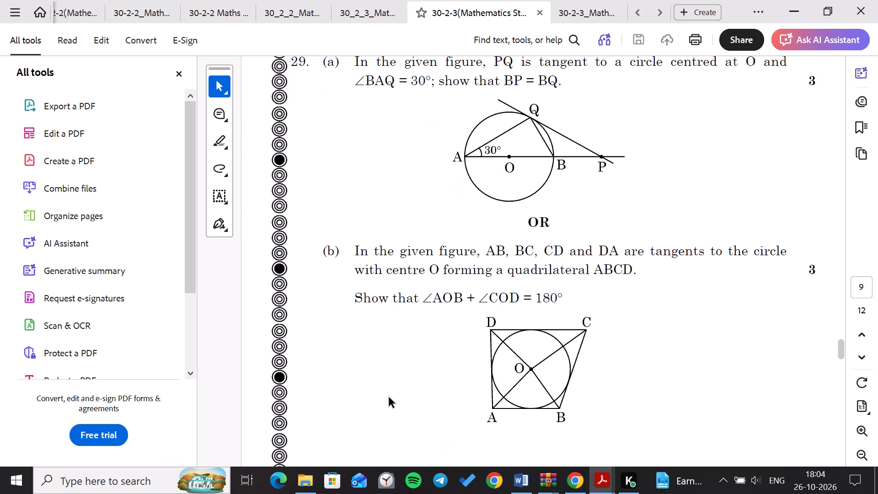
pyautogui.click(877, 0)
pyautogui.click(392, 265)
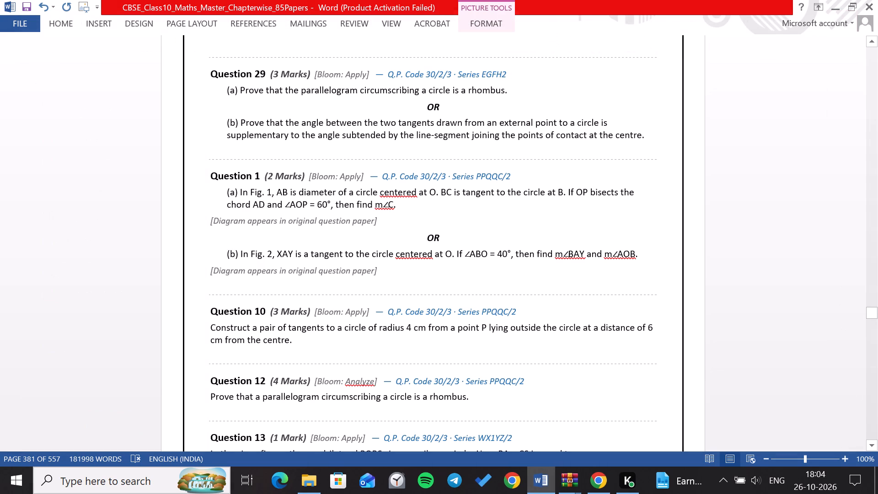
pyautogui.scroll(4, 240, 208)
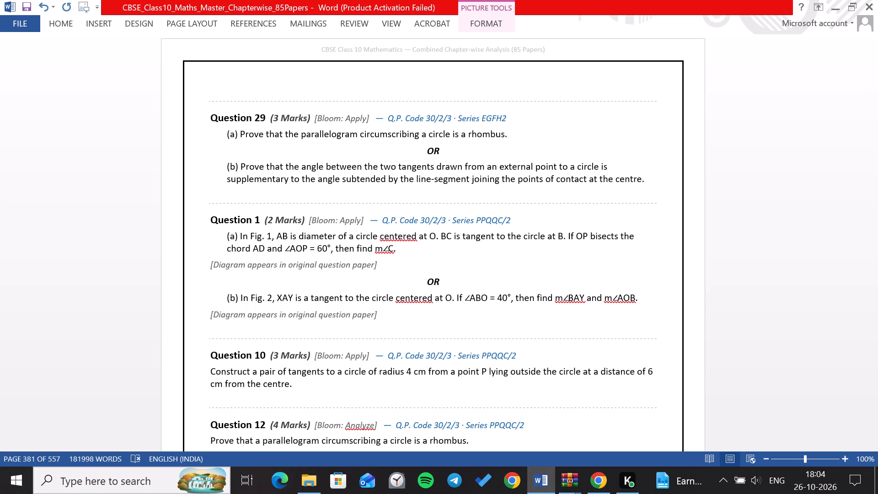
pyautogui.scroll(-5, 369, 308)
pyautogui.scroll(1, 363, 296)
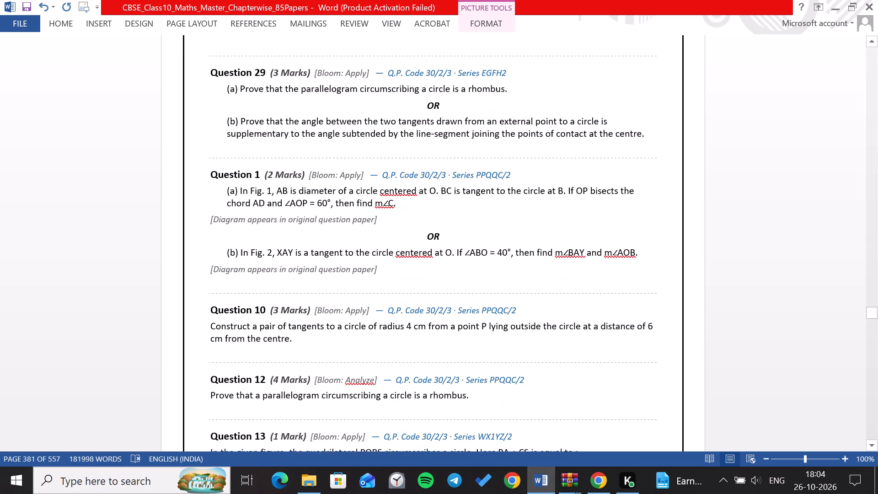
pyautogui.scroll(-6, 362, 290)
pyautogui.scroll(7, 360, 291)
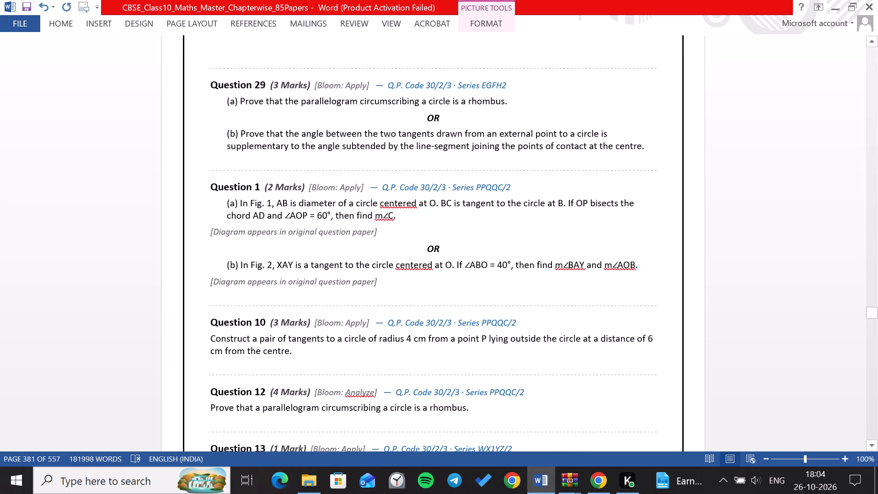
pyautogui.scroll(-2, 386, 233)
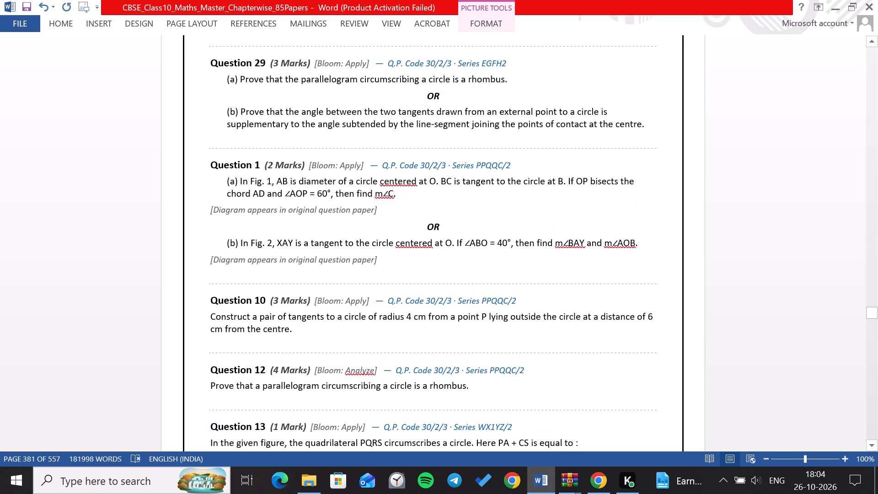
# For the Series PPQQC/2 Question 1 placeholders, open the 30-2-3 Maths Standard PDF from the iLoveZIP_Create PP archive.
pyautogui.scroll(-3, 386, 233)
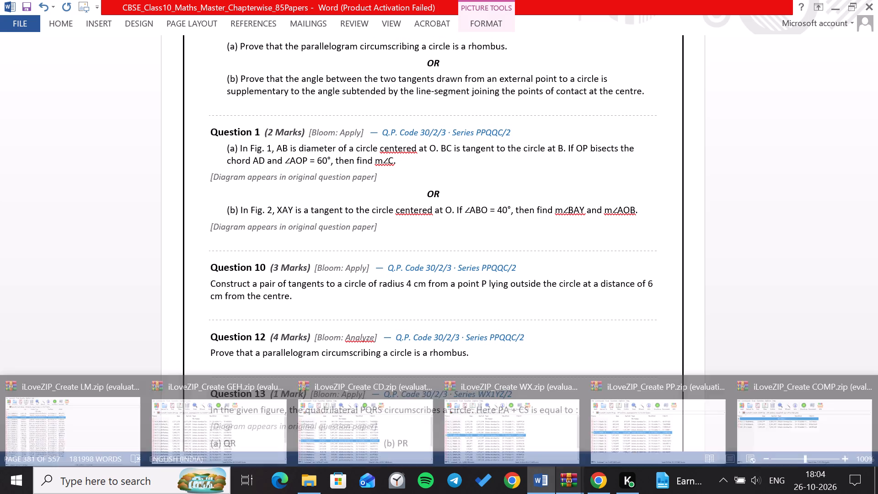
pyautogui.click(609, 436)
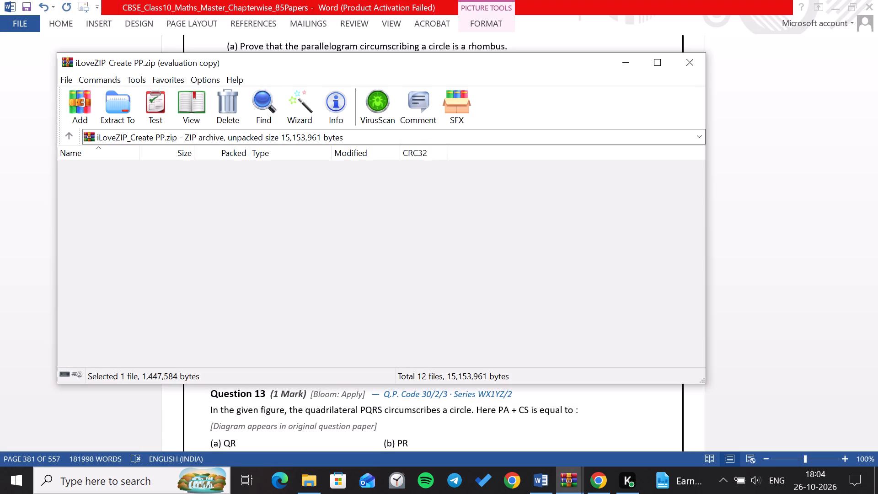
pyautogui.tripleClick(86, 251)
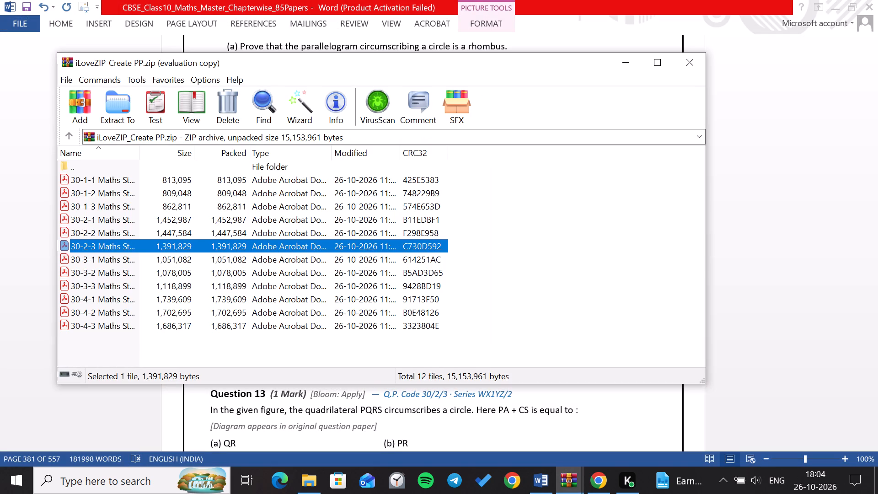
# Find Question 1 on page 4 of the PDF and capture its first figure, the circle with diameter AB and tangent BC.
pyautogui.scroll(-10, 429, 297)
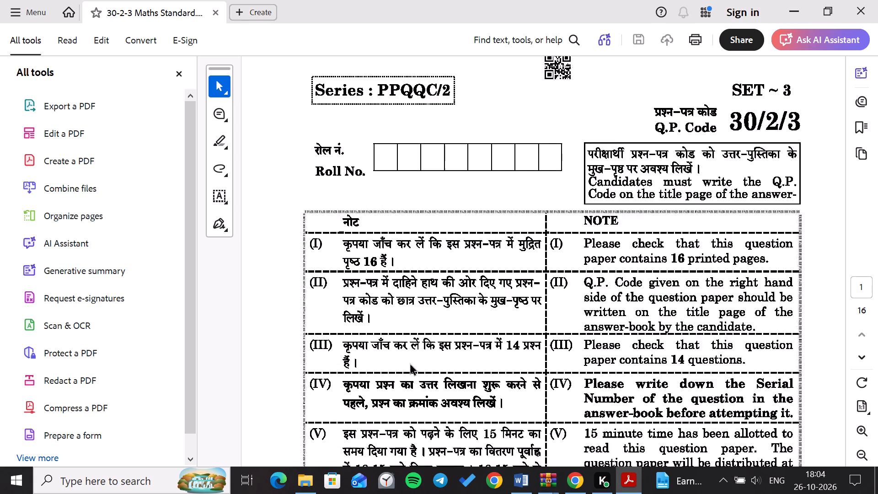
pyautogui.scroll(-20, 411, 365)
pyautogui.scroll(-20, 411, 365)
pyautogui.scroll(-19, 411, 365)
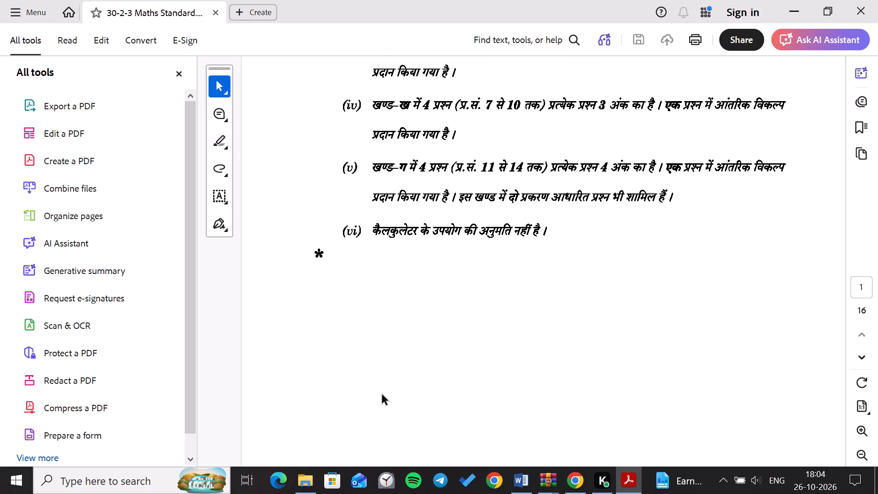
pyautogui.scroll(-20, 382, 395)
pyautogui.scroll(-5, 382, 395)
pyautogui.scroll(-16, 418, 250)
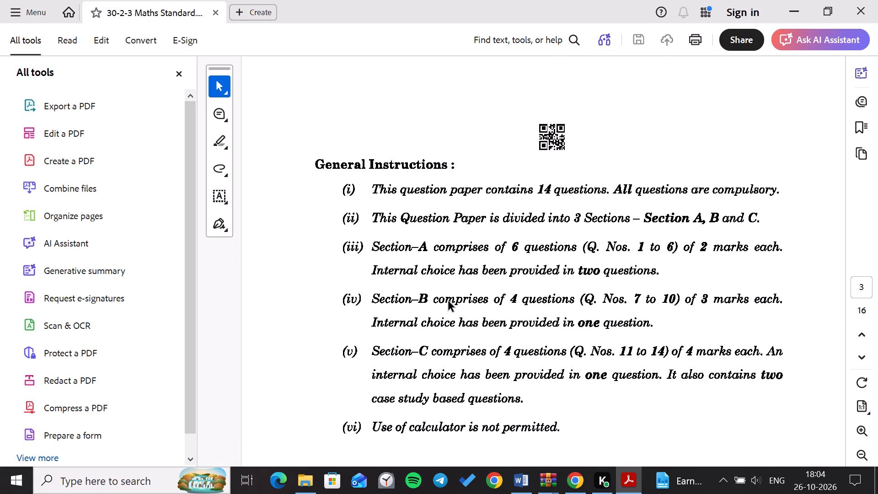
pyautogui.scroll(-20, 449, 301)
pyautogui.scroll(-17, 449, 301)
pyautogui.scroll(-9, 449, 308)
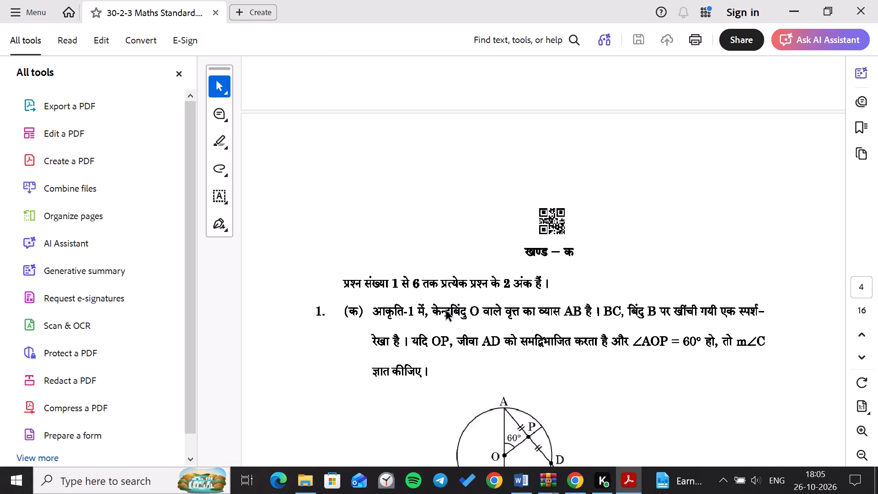
pyautogui.scroll(-9, 446, 311)
pyautogui.press('shift+super+s')
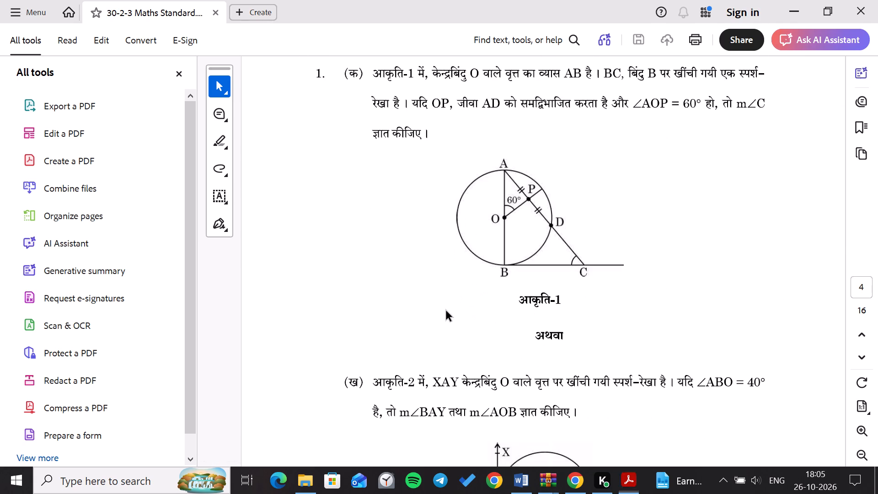
pyautogui.moveTo(446, 150); pyautogui.dragTo(523, 229)
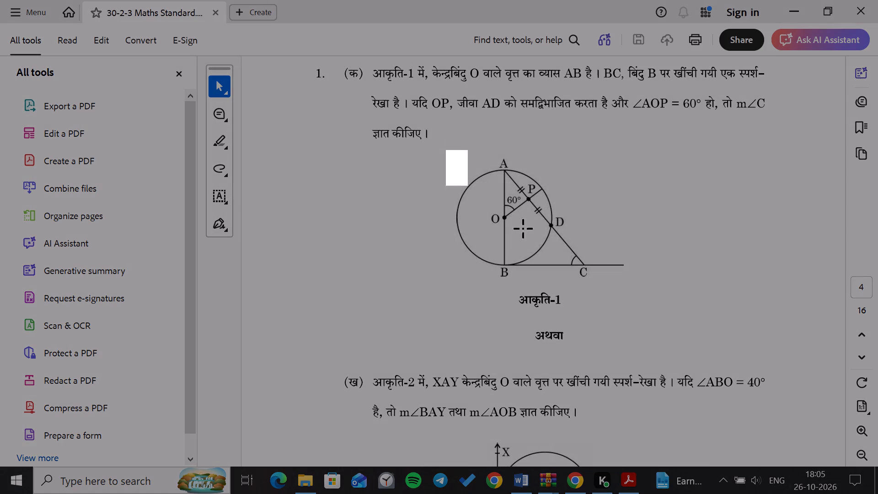
pyautogui.moveTo(523, 229); pyautogui.dragTo(639, 286)
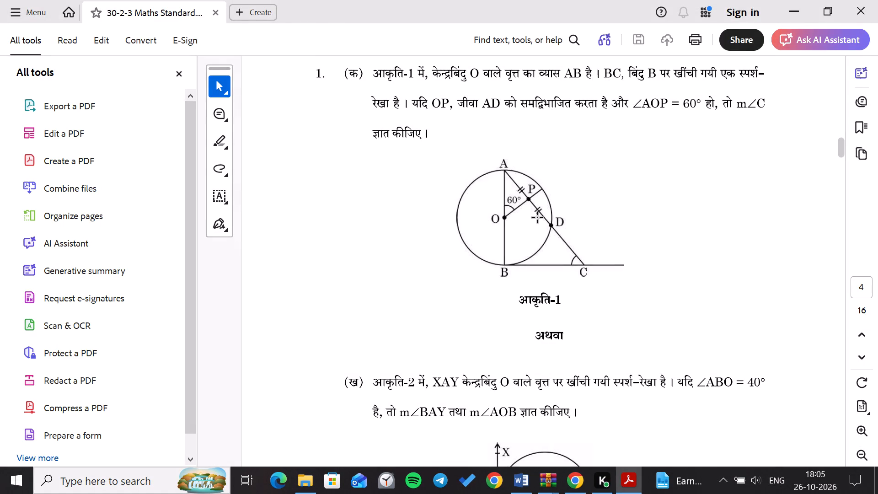
pyautogui.press('shift+super+s')
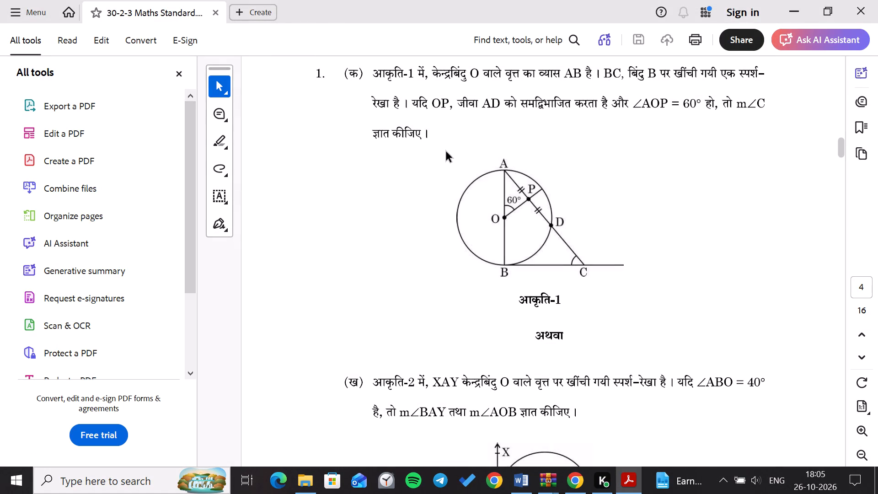
pyautogui.press('shift+super+s')
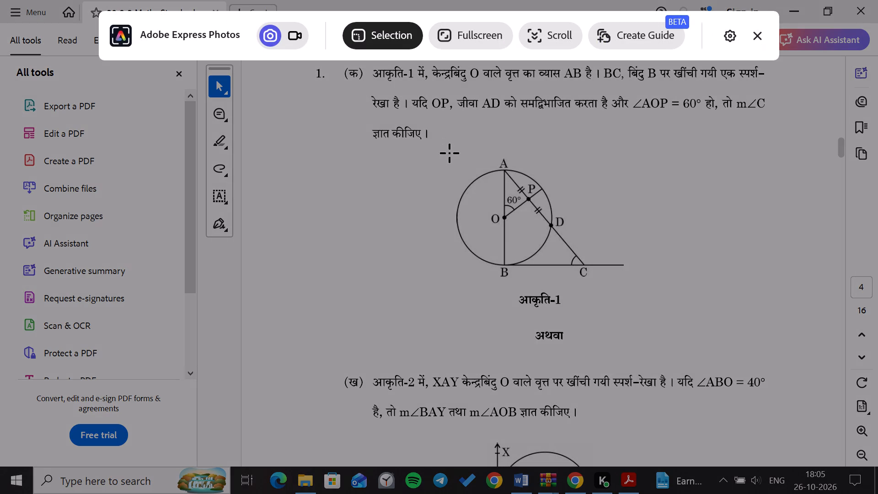
pyautogui.moveTo(450, 153); pyautogui.dragTo(633, 283)
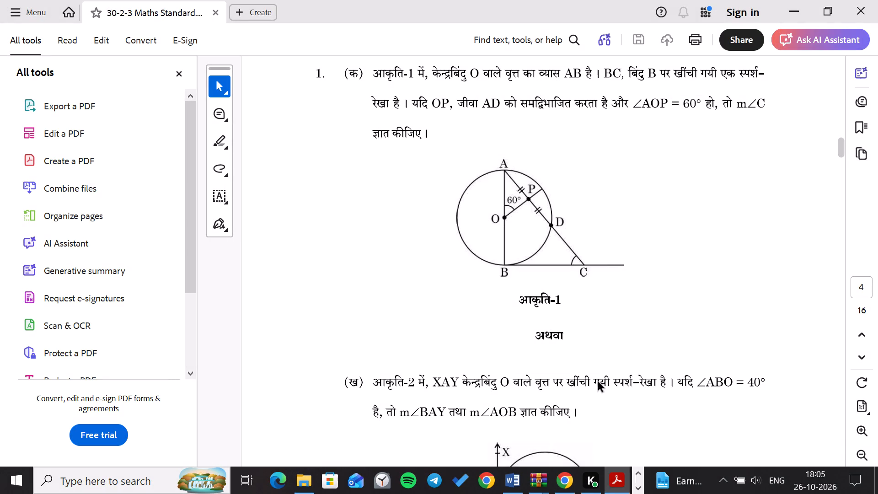
# Back in Word, replace the diagram placeholder under Question 1 part (a), Series PPQQC/2, with the captured figure.
pyautogui.click(512, 479)
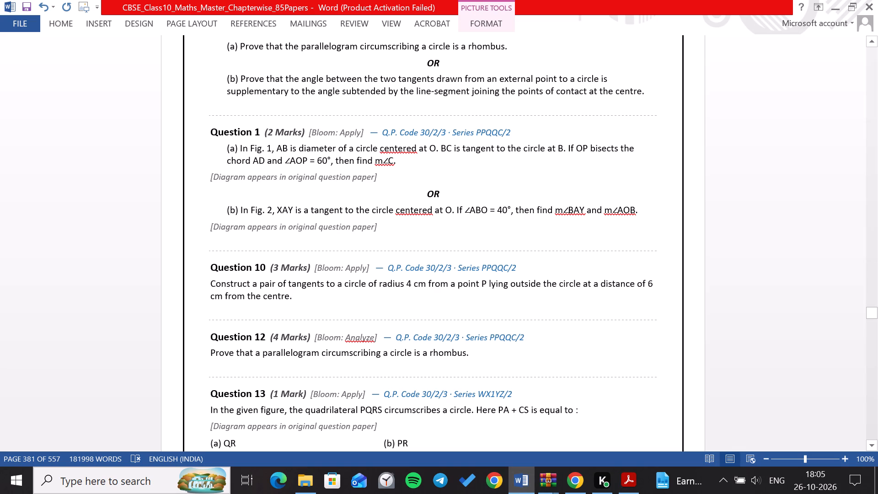
pyautogui.moveTo(210, 176); pyautogui.dragTo(379, 177)
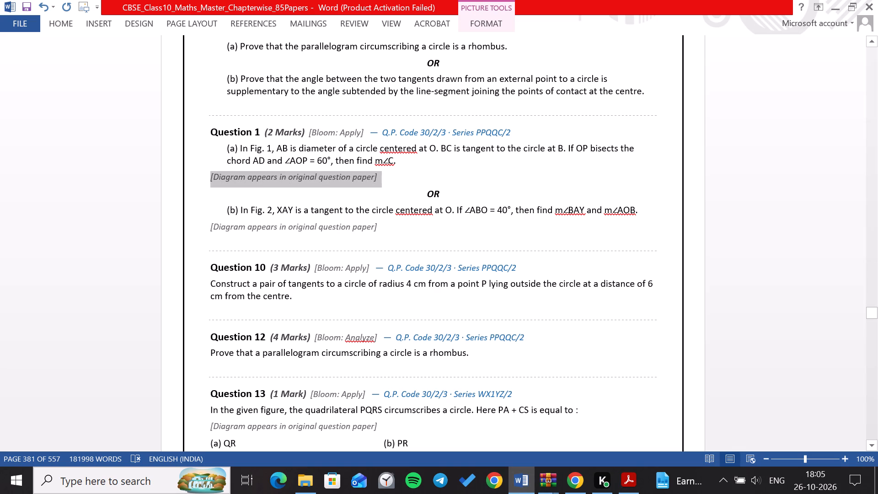
pyautogui.moveTo(379, 177); pyautogui.dragTo(377, 177)
pyautogui.press('BackSpace')
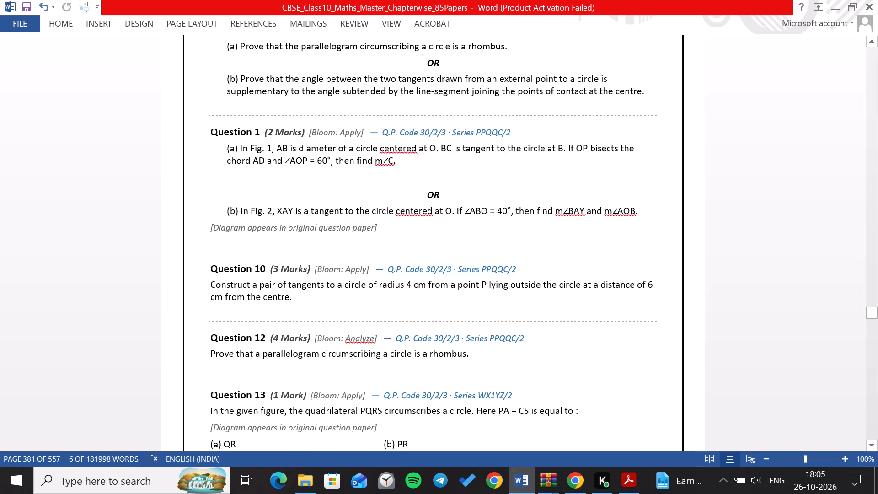
pyautogui.hotkey('ctrl', 'v')
# Shrink the Question 1 part (a) diagram to about three quarters of its pasted size and centre it above the OR line.
pyautogui.scroll(-4, 305, 236)
pyautogui.click(283, 213)
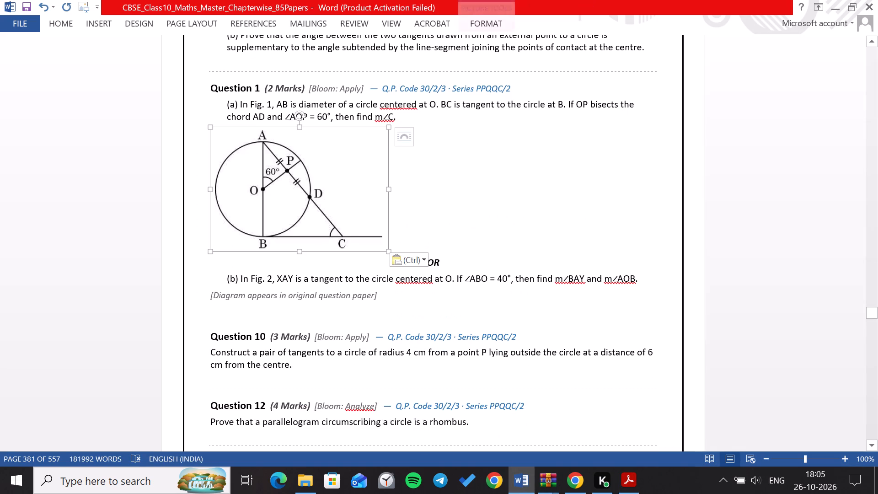
pyautogui.moveTo(387, 250); pyautogui.dragTo(340, 202)
pyautogui.click(63, 19)
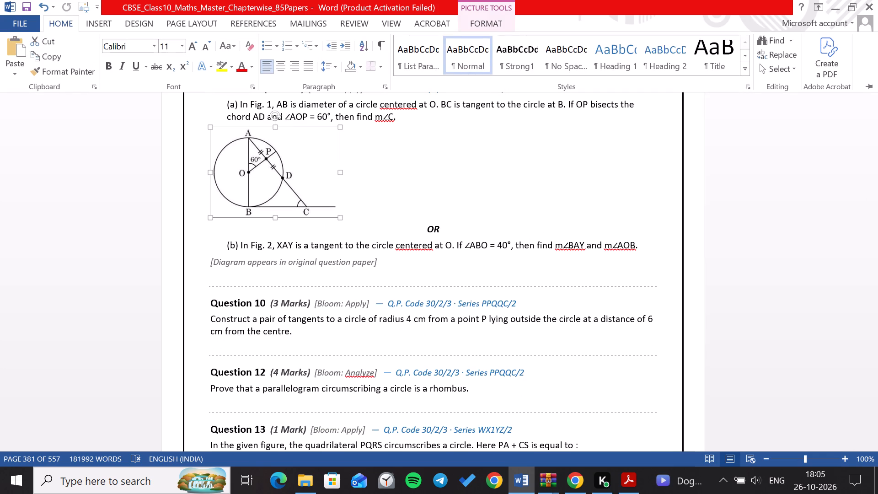
pyautogui.click(284, 67)
pyautogui.scroll(-6, 397, 284)
pyautogui.scroll(-3, 331, 279)
pyautogui.scroll(8, 354, 293)
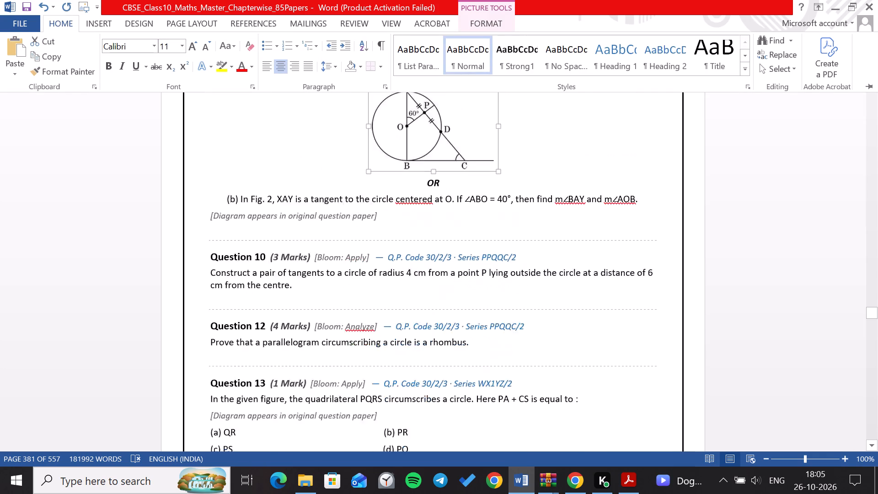
pyautogui.scroll(5, 354, 293)
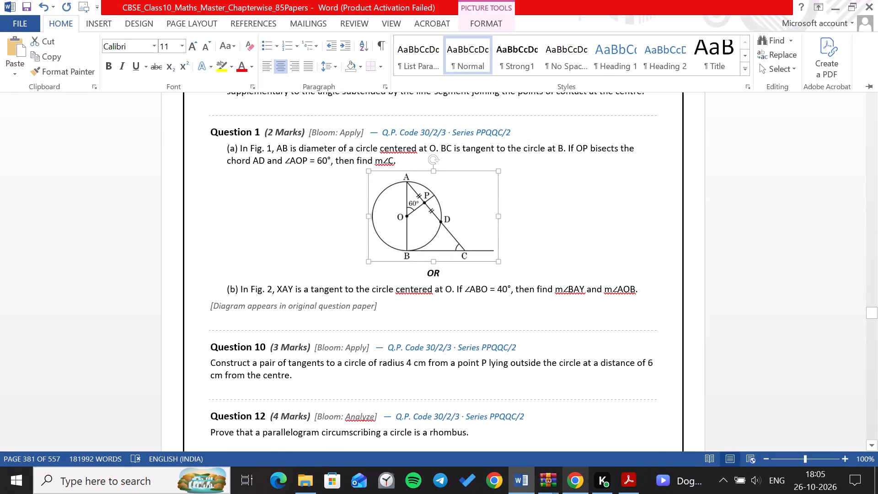
# Switch to Adobe Acrobat and capture Question 1's second figure on page 4, the circle with tangent XAY and the 40° angle.
pyautogui.click(621, 446)
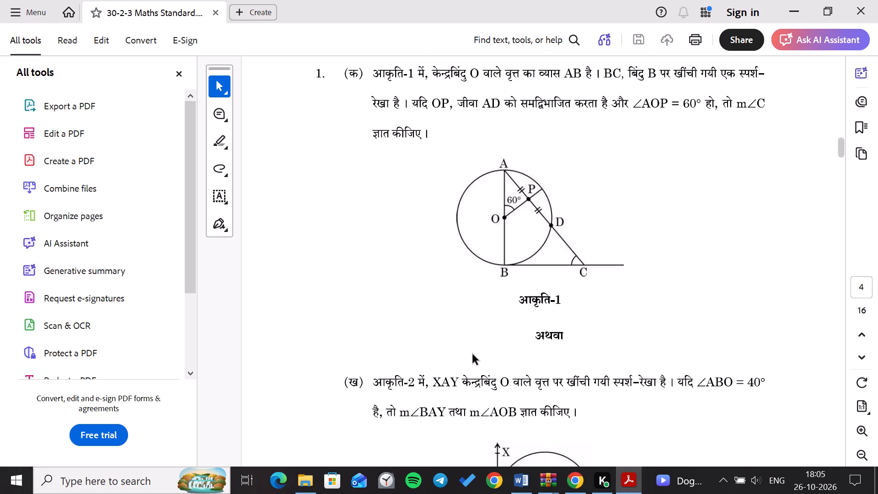
pyautogui.scroll(-13, 472, 354)
pyautogui.press('shift+super+s')
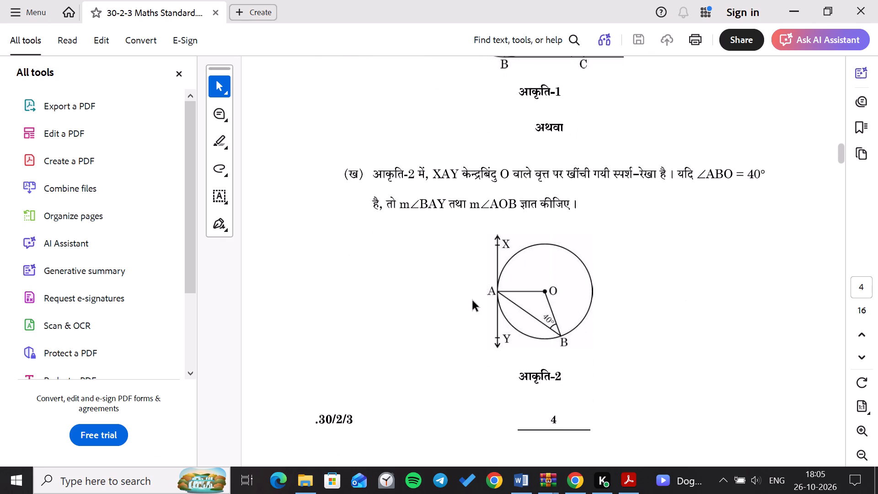
pyautogui.moveTo(479, 228); pyautogui.dragTo(549, 331)
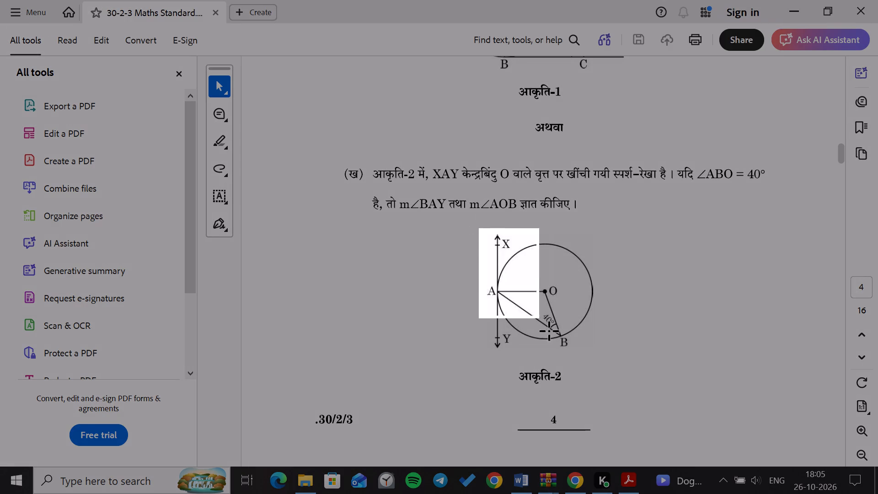
pyautogui.moveTo(549, 331); pyautogui.dragTo(600, 362)
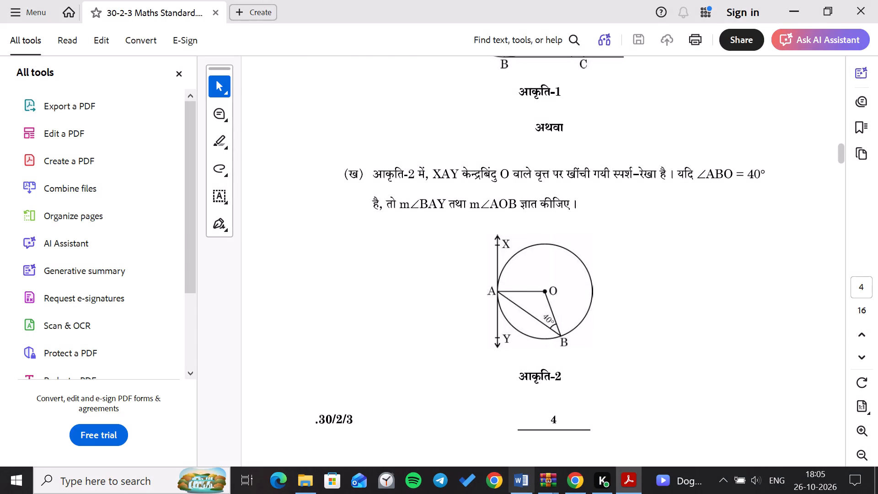
# Back in Word, replace the diagram placeholder under Question 1 part (b) with the captured tangent XAY figure.
pyautogui.click(530, 481)
pyautogui.moveTo(212, 305); pyautogui.dragTo(220, 305)
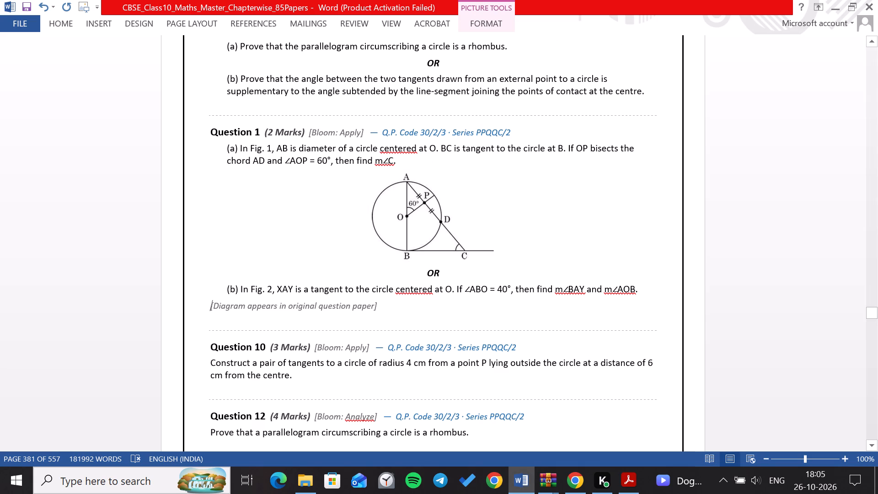
pyautogui.moveTo(220, 305); pyautogui.dragTo(378, 302)
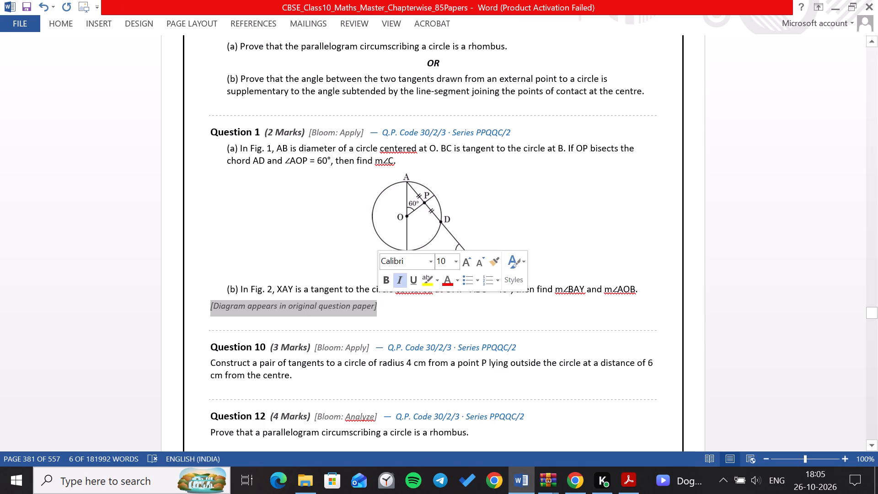
pyautogui.press('BackSpace')
pyautogui.hotkey('ctrl', 'v')
pyautogui.click(336, 362)
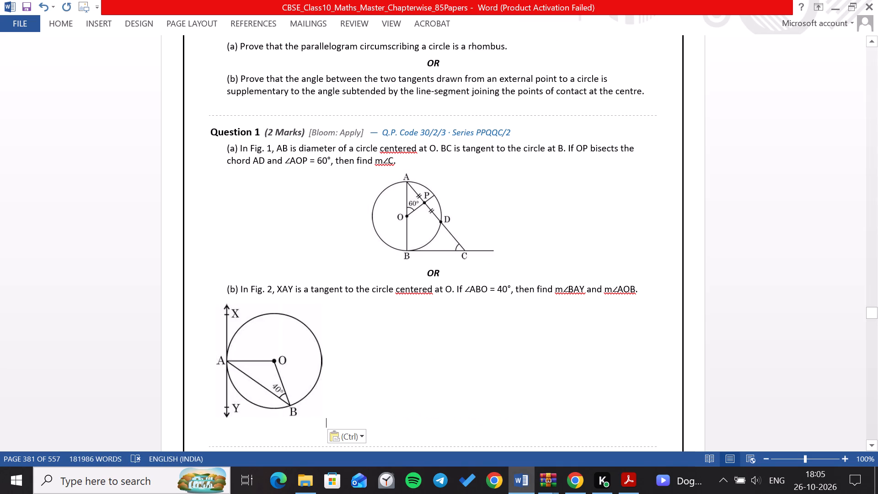
# Centre the Question 1 part (b) diagram below its question text and shrink it to about four fifths of its pasted size.
pyautogui.click(247, 351)
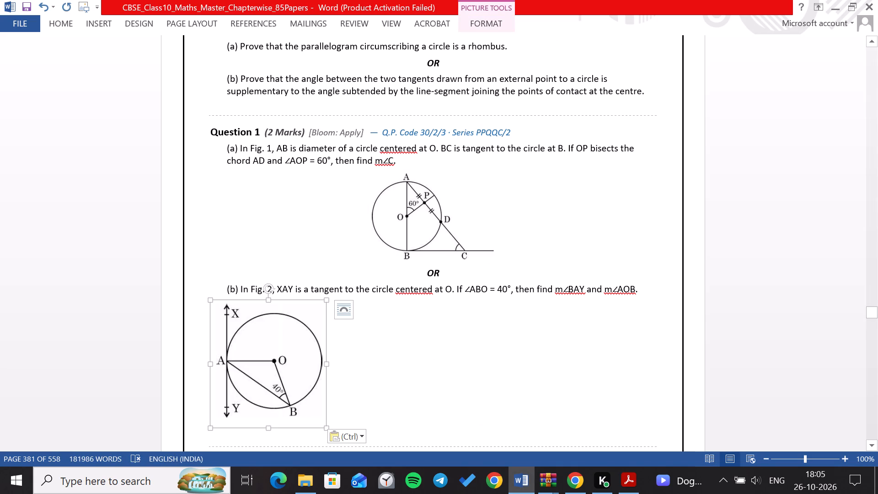
pyautogui.click(68, 25)
pyautogui.click(276, 59)
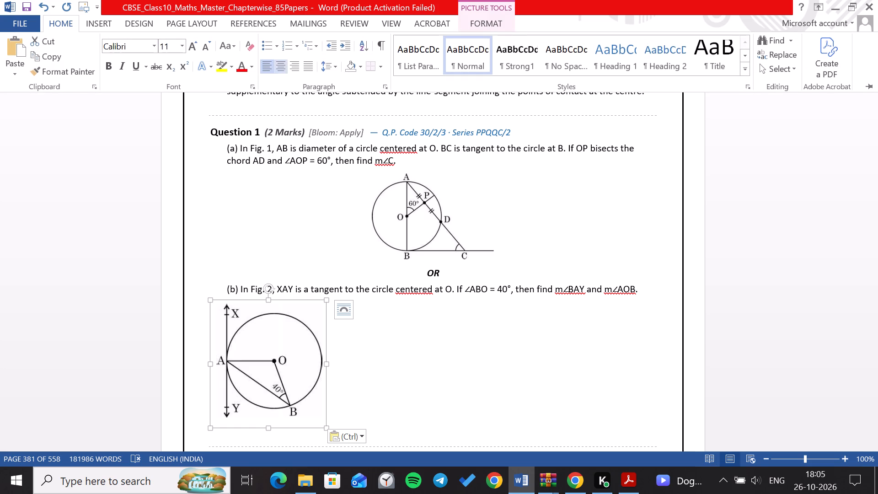
pyautogui.click(284, 71)
pyautogui.scroll(-4, 419, 288)
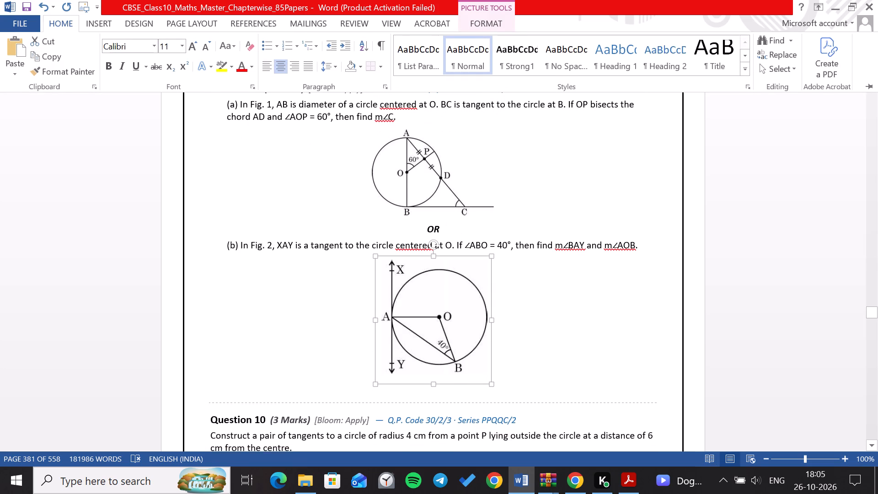
pyautogui.click(493, 384)
pyautogui.moveTo(493, 384); pyautogui.dragTo(470, 359)
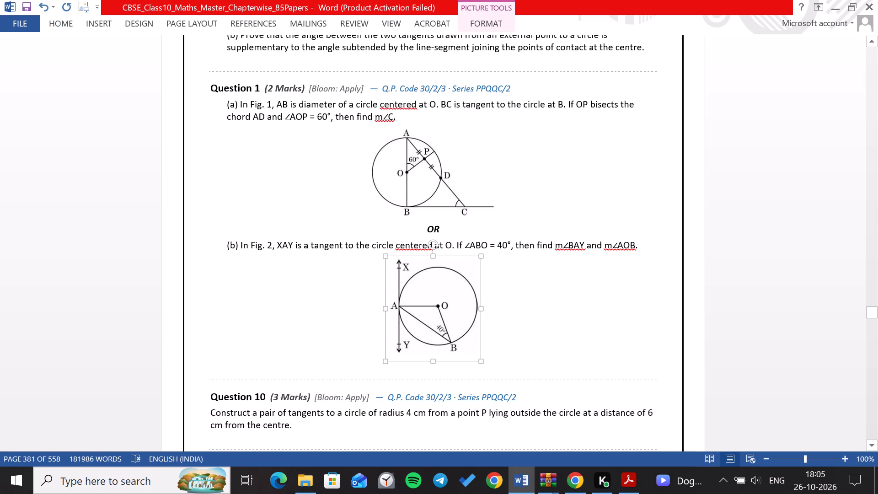
pyautogui.click(503, 342)
# Look through the questions following Question 1 on pages 381 and 382 for the next diagram placeholder and its paper series.
pyautogui.scroll(-9, 480, 327)
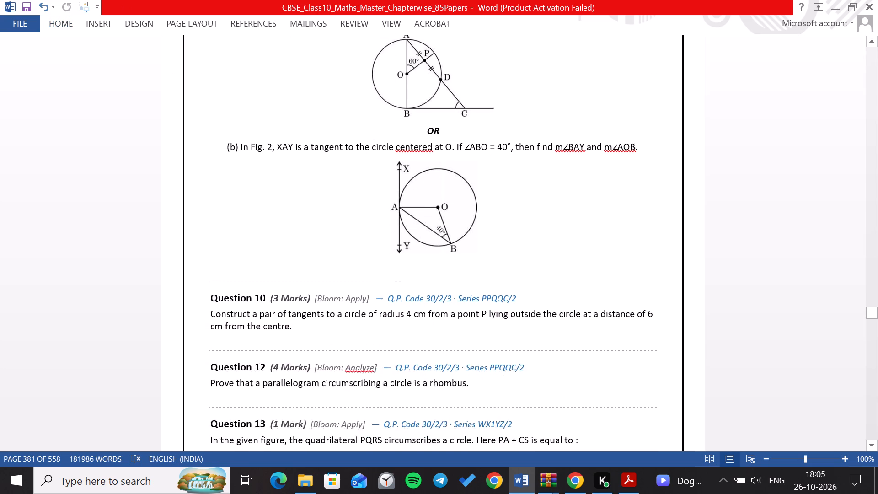
pyautogui.scroll(-13, 456, 312)
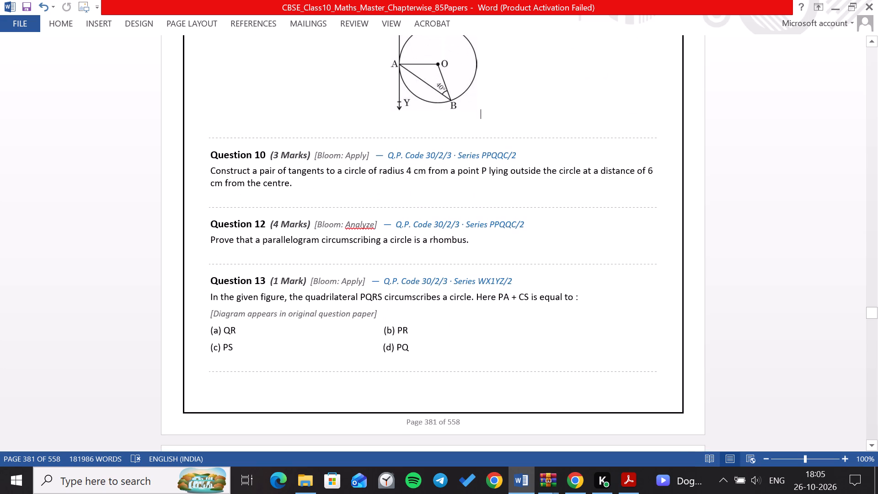
pyautogui.scroll(-15, 407, 310)
pyautogui.scroll(2, 407, 310)
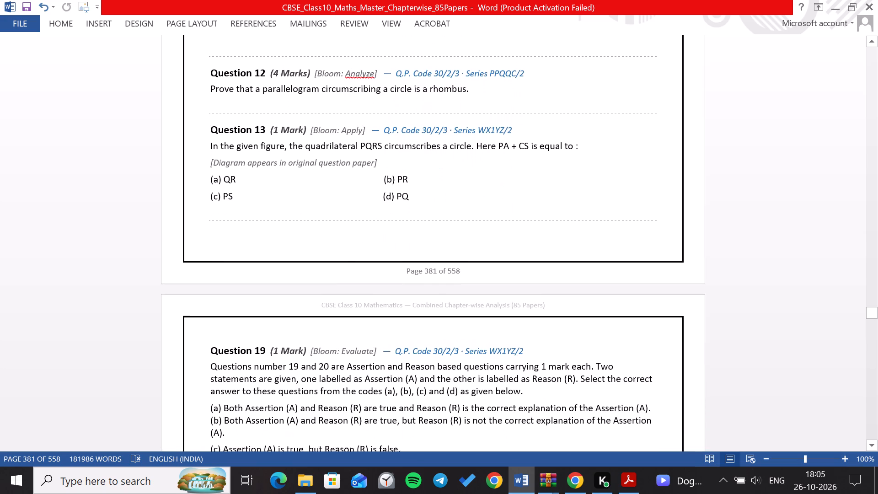
pyautogui.scroll(2, 407, 310)
pyautogui.scroll(-11, 407, 310)
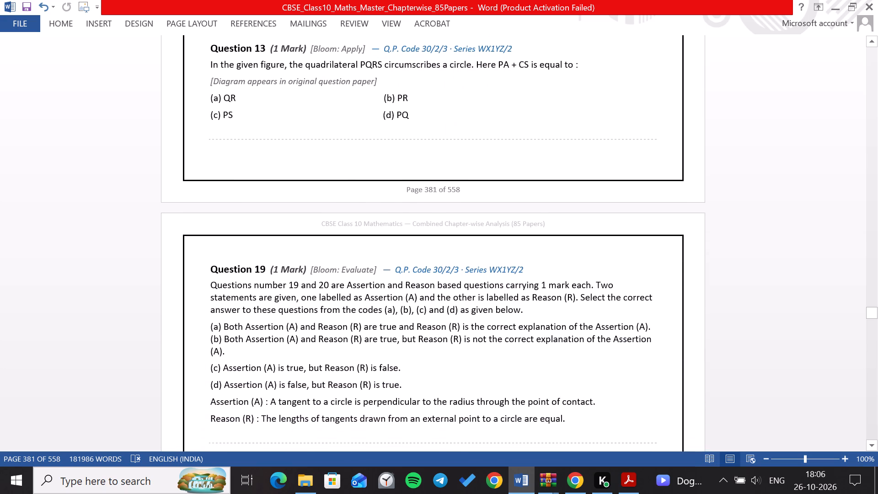
# Open the 30_2_3 Maths Standard paper from the Create WX archive in WinRAR for Question 13, Series WX1YZ/2.
pyautogui.scroll(-5, 407, 313)
pyautogui.scroll(7, 407, 314)
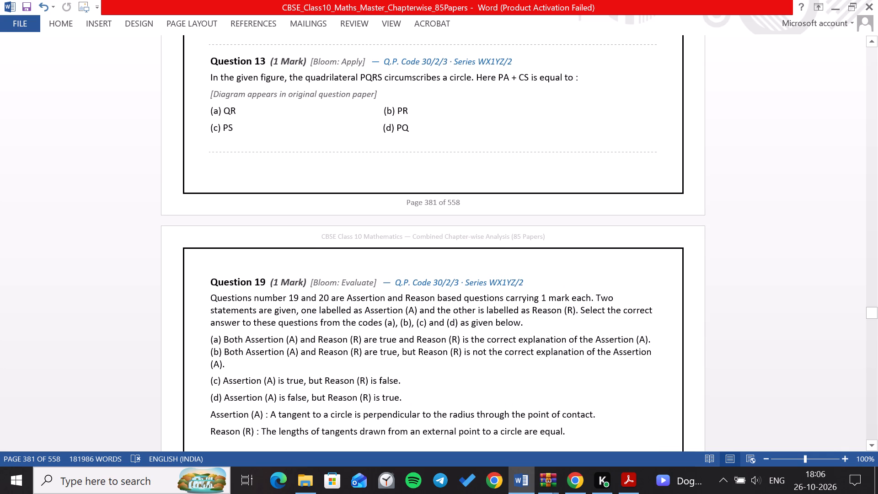
pyautogui.scroll(-3, 407, 314)
pyautogui.scroll(5, 407, 314)
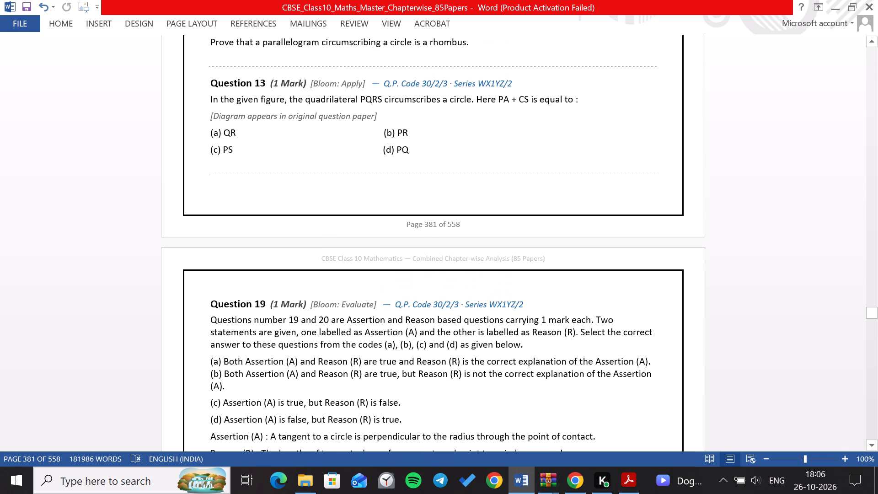
pyautogui.scroll(5, 407, 314)
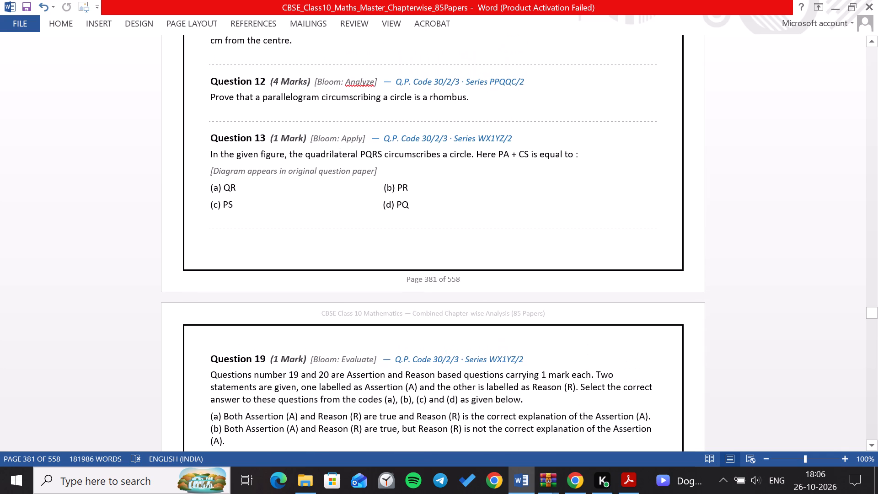
pyautogui.scroll(-1, 446, 342)
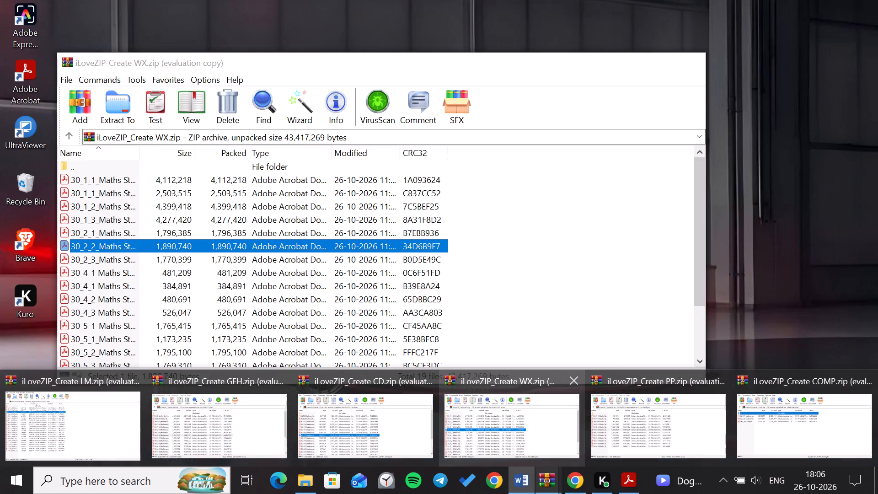
pyautogui.click(540, 408)
pyautogui.doubleClick(75, 260)
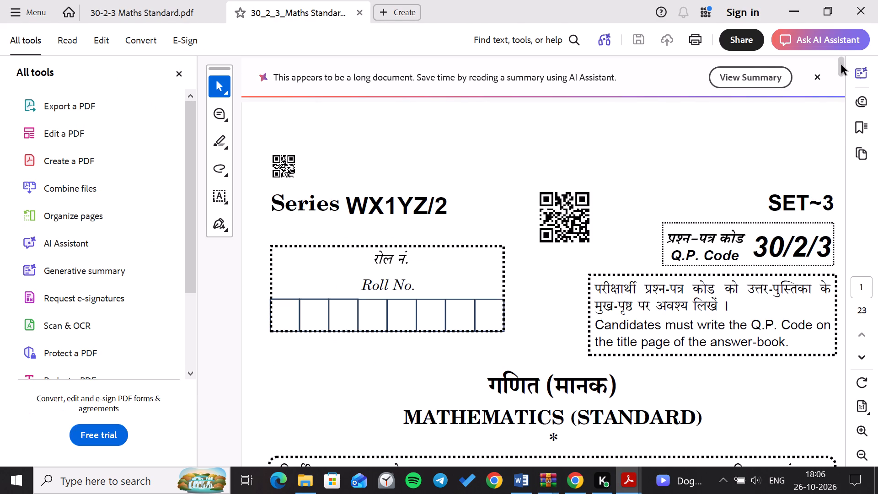
# Capture Question 13's figure on page 8 of the paper, the quadrilateral PQRS circumscribing a circle.
pyautogui.moveTo(841, 65); pyautogui.dragTo(852, 183)
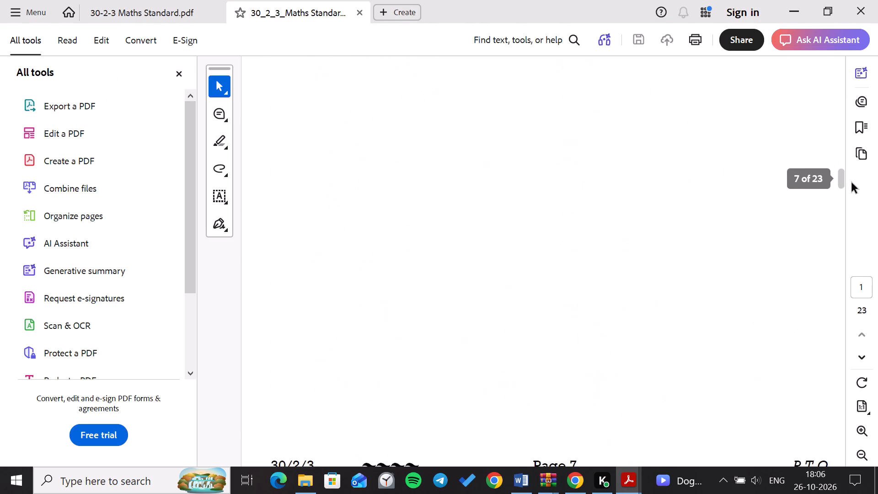
pyautogui.moveTo(852, 183); pyautogui.dragTo(854, 185)
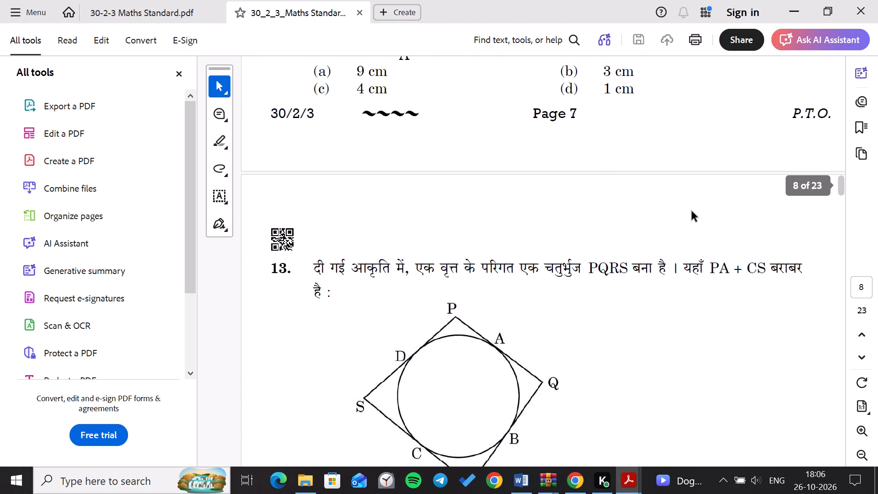
pyautogui.scroll(-9, 596, 227)
pyautogui.press('shift+super+s')
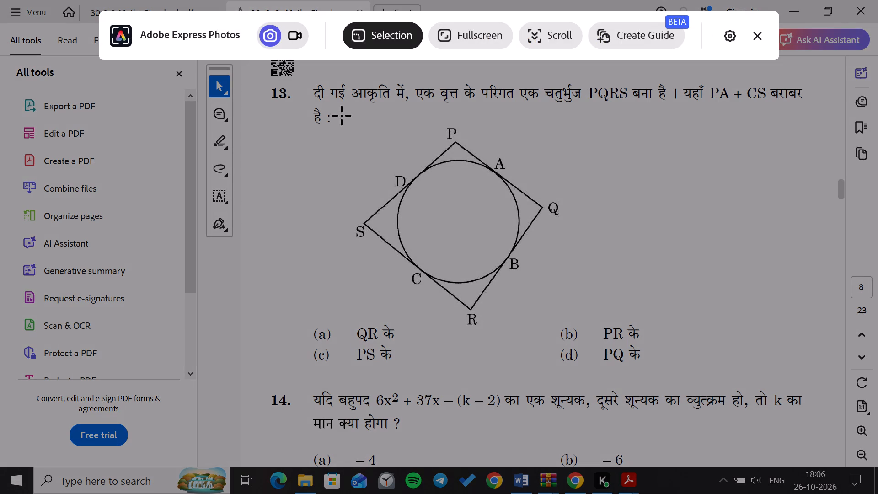
pyautogui.moveTo(342, 116); pyautogui.dragTo(566, 328)
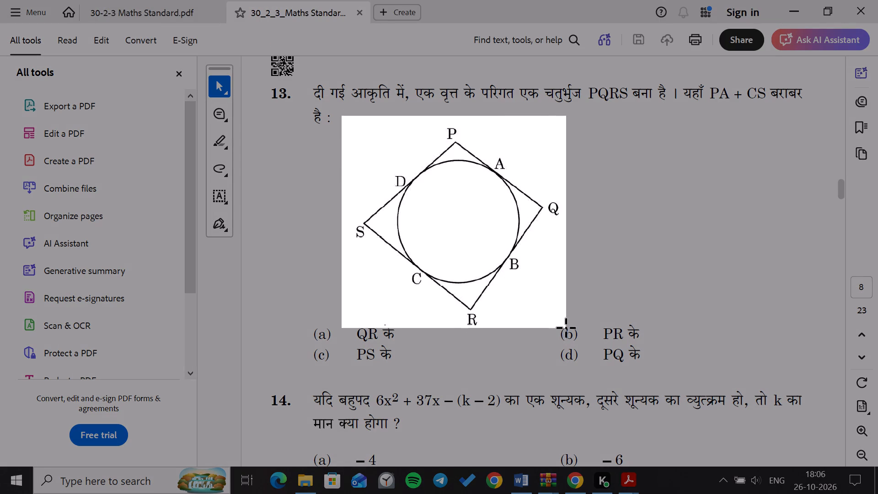
pyautogui.moveTo(566, 328); pyautogui.dragTo(567, 327)
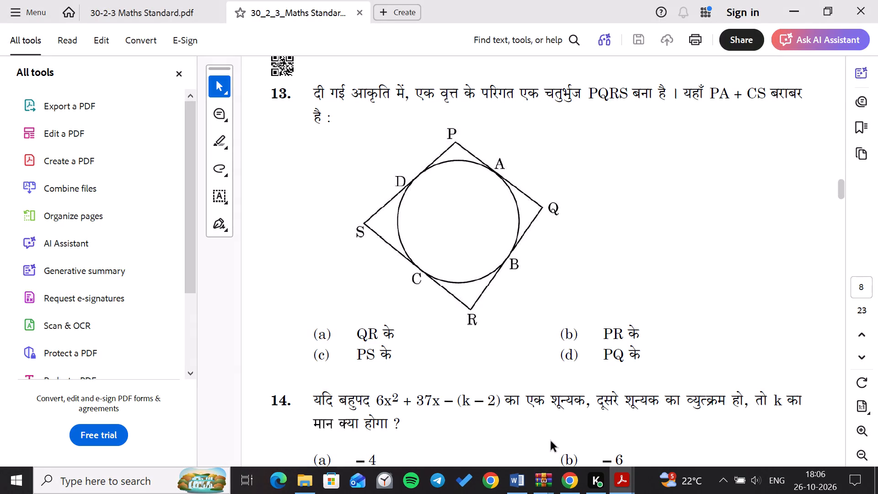
# Back in Word, replace the diagram placeholder under Question 13 with the captured PQRS figure.
pyautogui.click(529, 472)
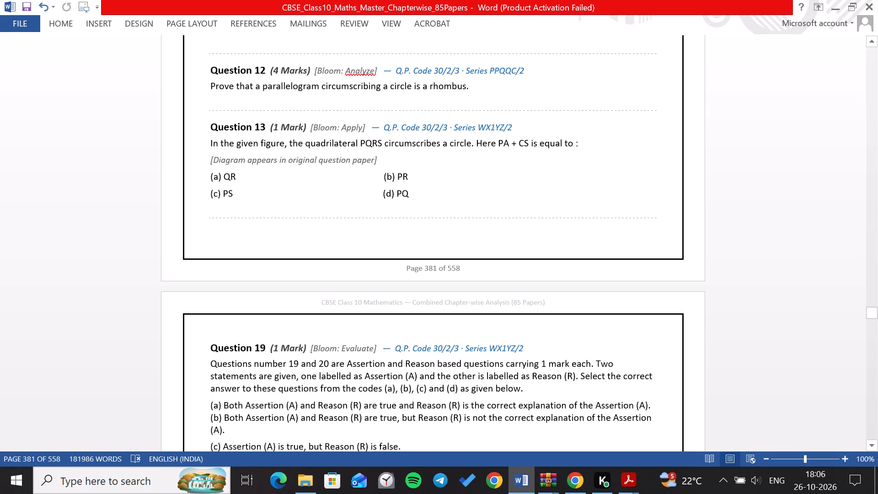
pyautogui.moveTo(206, 160); pyautogui.dragTo(377, 159)
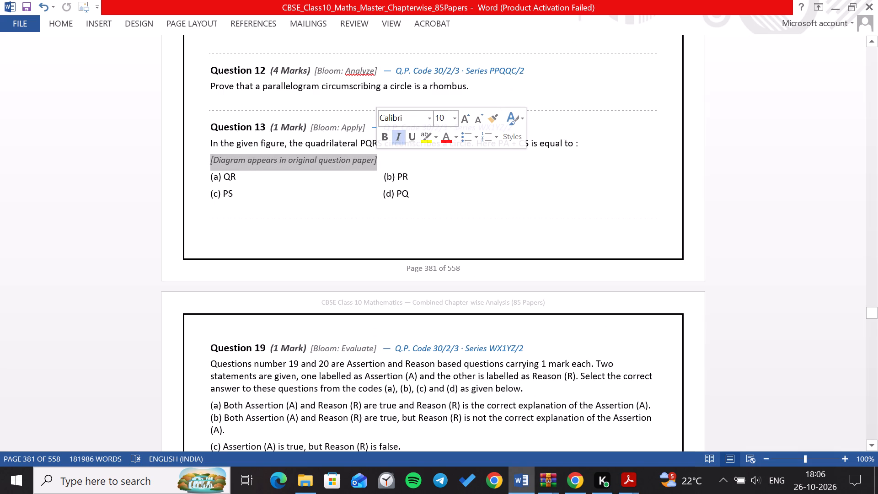
pyautogui.press('BackSpace')
pyautogui.hotkey('ctrl', 'v')
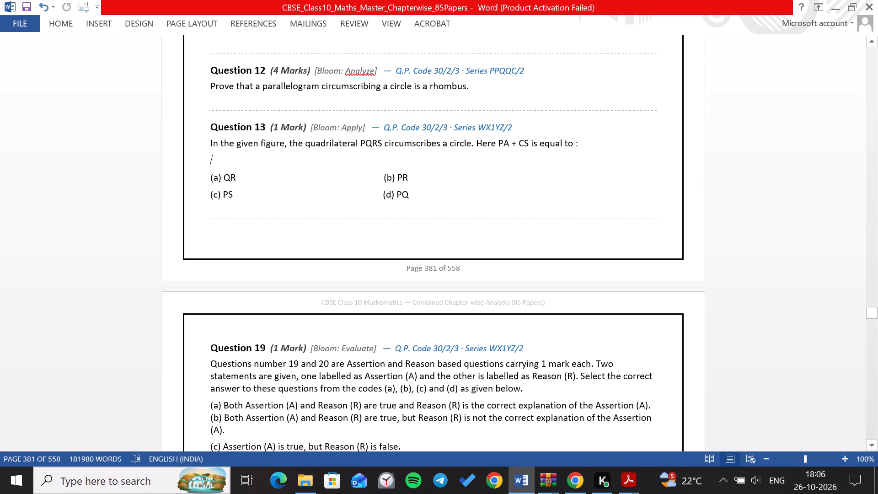
# Shrink the PQRS figure to about two fifths of its pasted size so it fits under Question 13 on page 381.
pyautogui.scroll(-4, 366, 165)
pyautogui.click(350, 274)
pyautogui.scroll(-5, 344, 270)
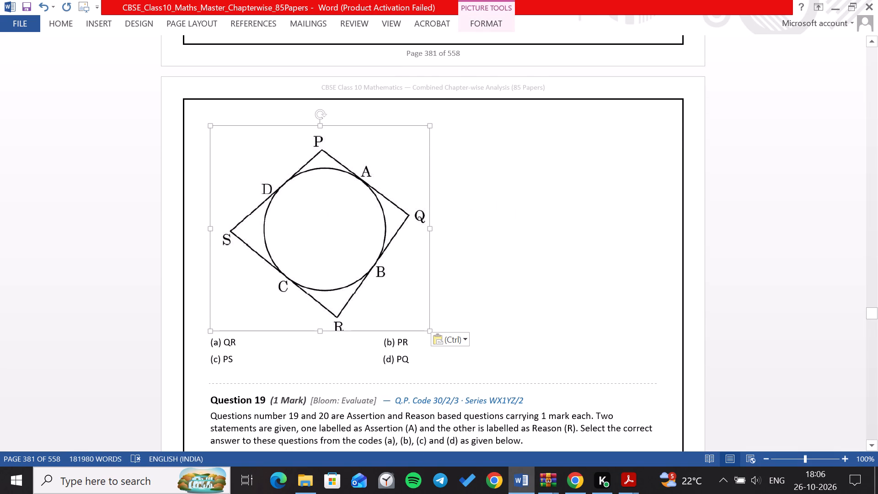
pyautogui.moveTo(430, 330); pyautogui.dragTo(374, 235)
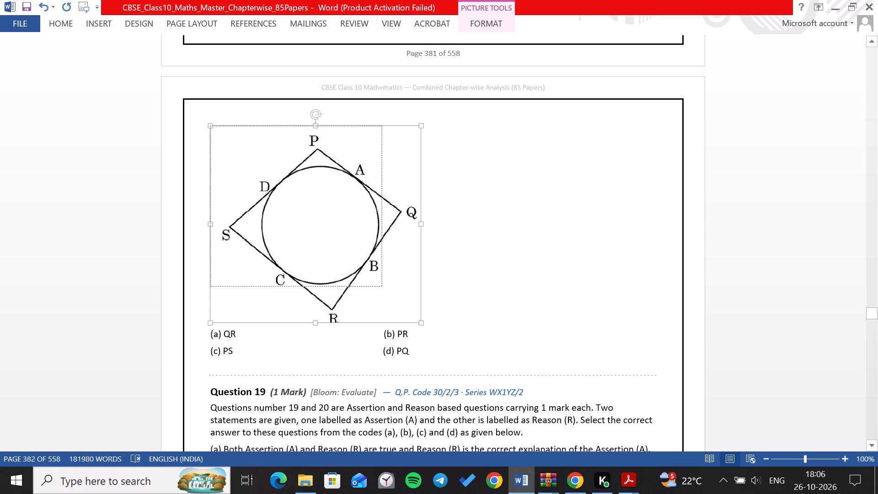
pyautogui.moveTo(374, 235); pyautogui.dragTo(347, 168)
pyautogui.scroll(5, 347, 168)
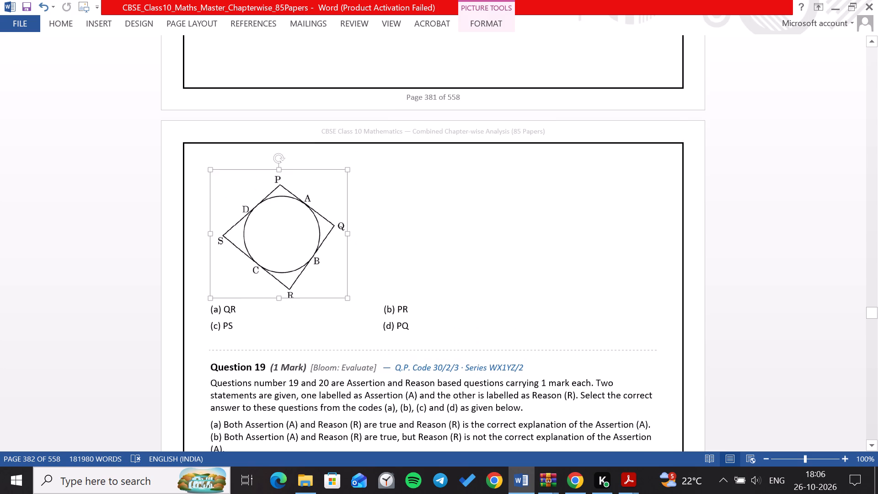
pyautogui.scroll(3, 347, 168)
pyautogui.scroll(-7, 347, 168)
pyautogui.moveTo(346, 265); pyautogui.dragTo(337, 255)
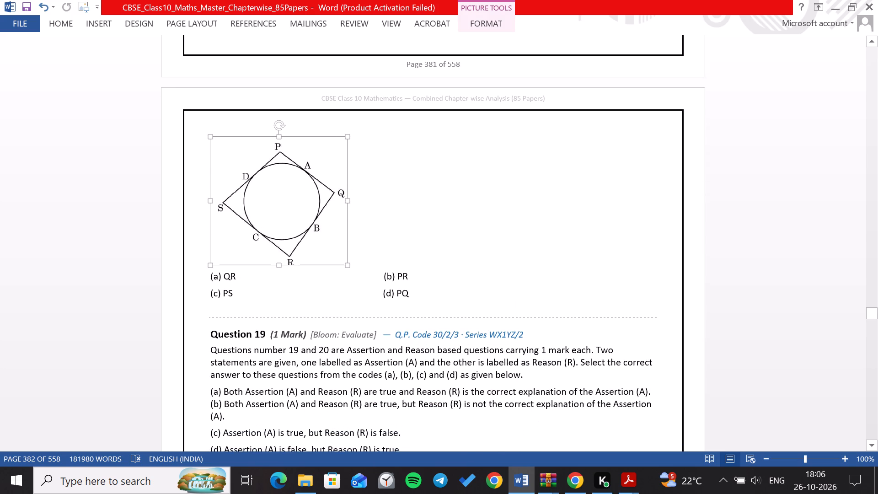
pyautogui.moveTo(337, 255); pyautogui.dragTo(319, 228)
pyautogui.scroll(16, 319, 228)
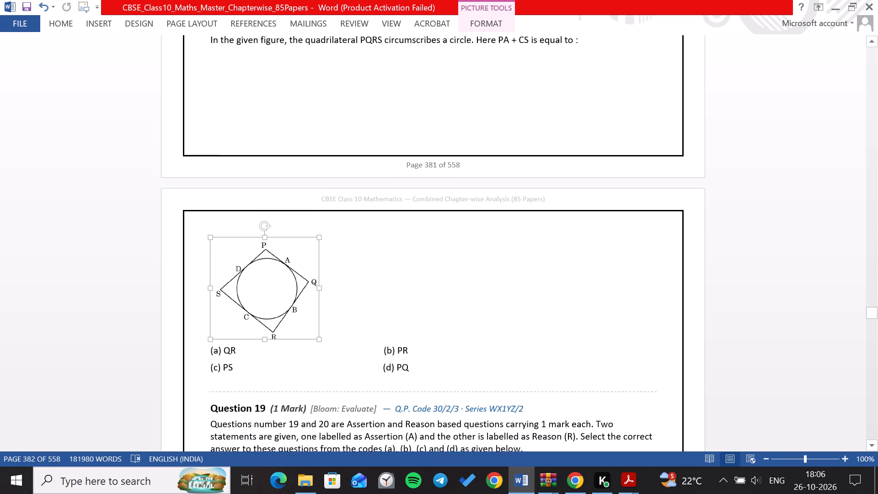
pyautogui.scroll(2, 316, 226)
pyautogui.scroll(-9, 304, 231)
pyautogui.moveTo(319, 336); pyautogui.dragTo(309, 319)
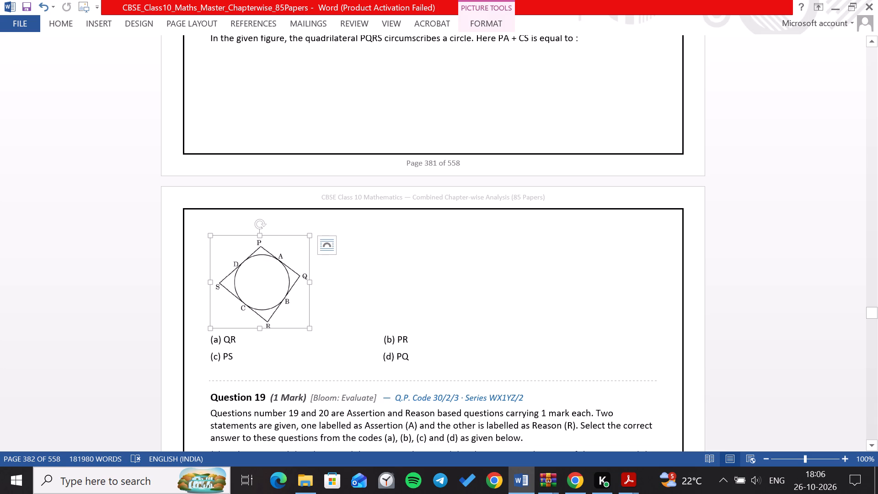
pyautogui.click(310, 327)
pyautogui.click(310, 327)
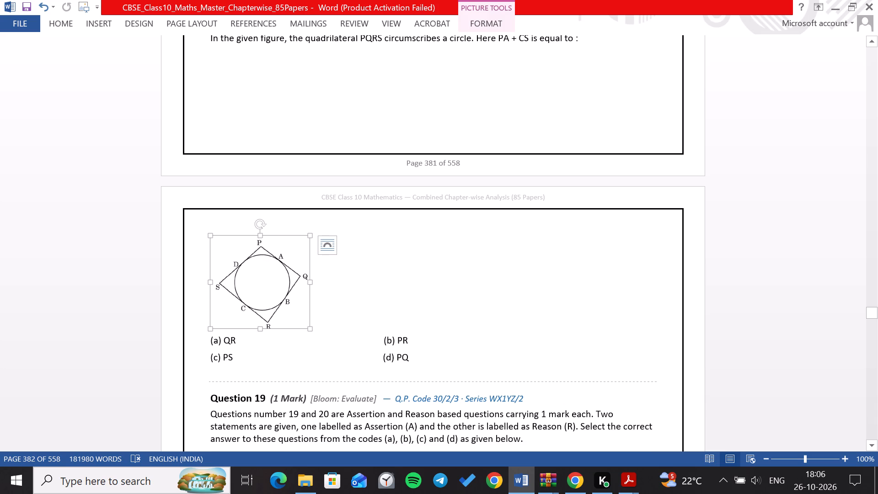
pyautogui.moveTo(310, 329); pyautogui.dragTo(288, 288)
pyautogui.scroll(8, 288, 288)
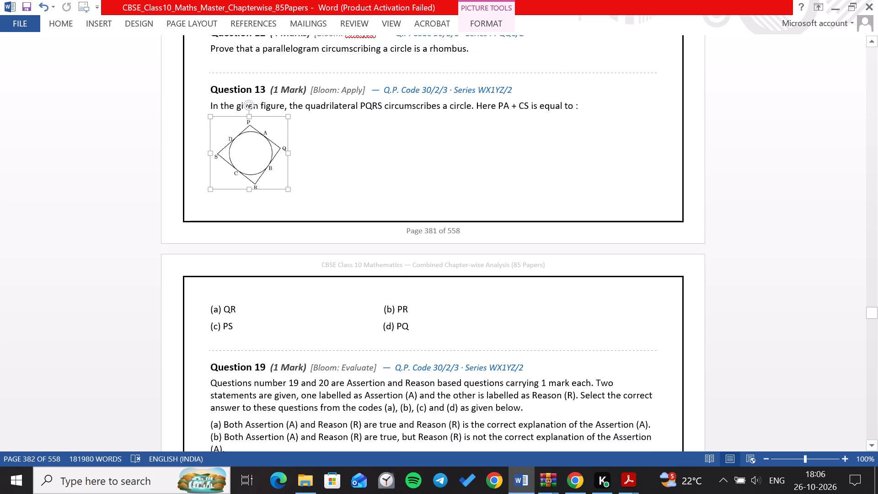
pyautogui.moveTo(288, 208); pyautogui.dragTo(290, 215)
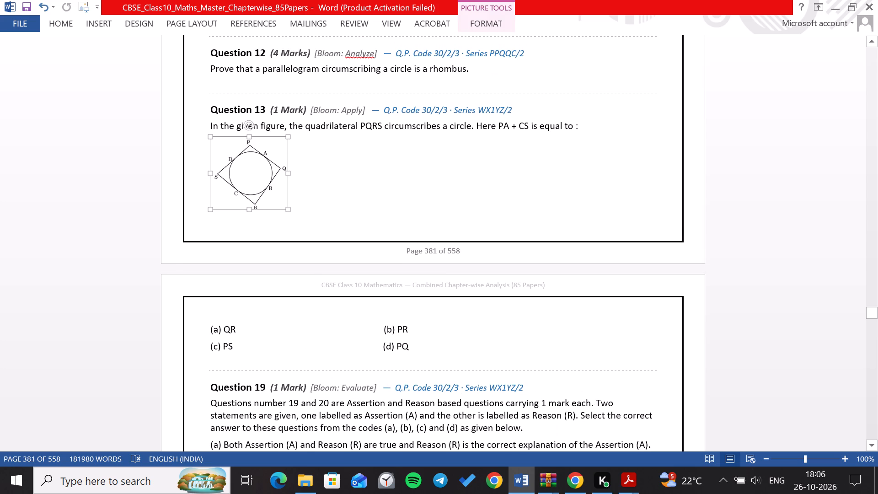
pyautogui.moveTo(290, 215); pyautogui.dragTo(289, 214)
# Centre the PQRS figure below the Question 13 text.
pyautogui.click(57, 22)
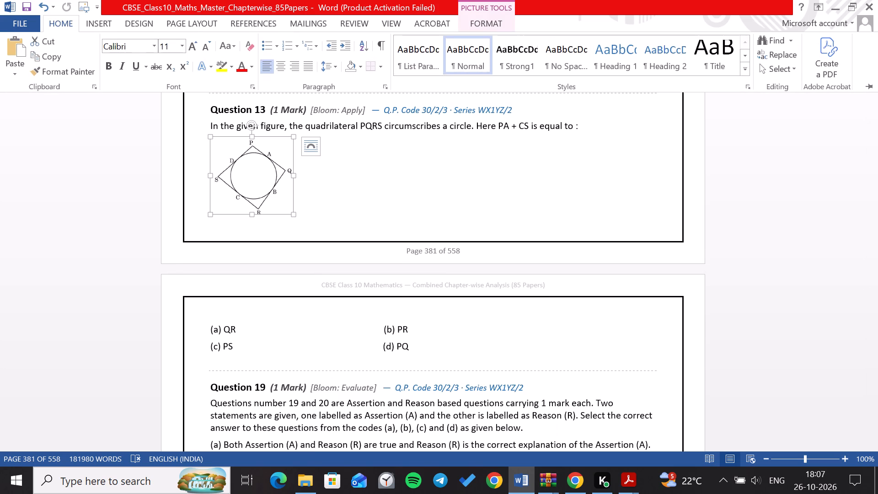
pyautogui.click(280, 64)
# In Acrobat, capture Question 23's figure on page 12 of the 30/2/3 paper, with tangents AB and AC and the 65° angle.
pyautogui.scroll(-12, 411, 233)
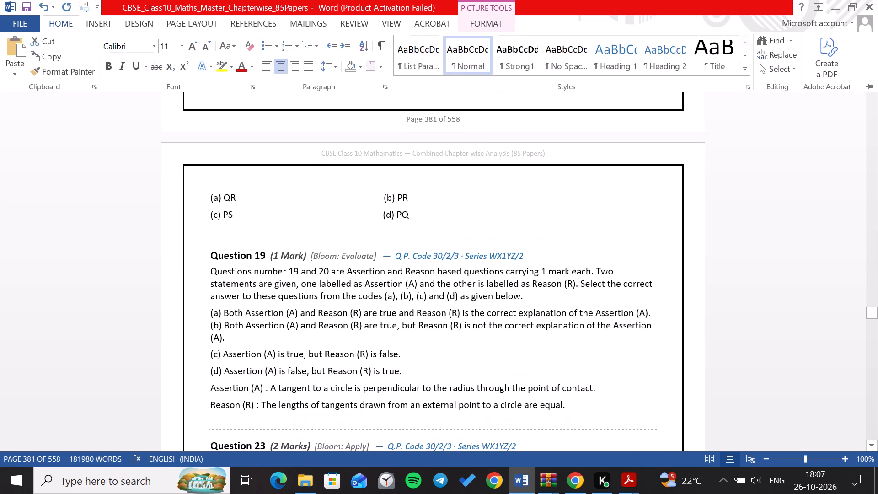
pyautogui.scroll(-20, 412, 237)
pyautogui.scroll(-10, 412, 237)
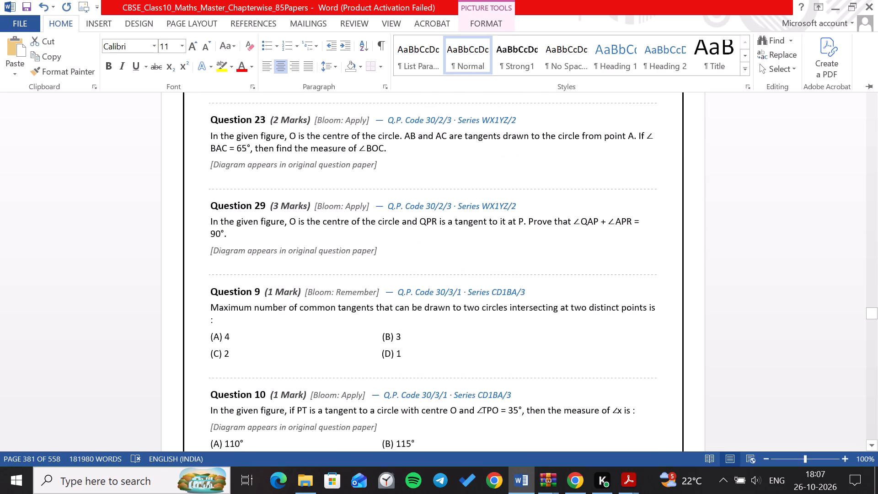
pyautogui.scroll(-2, 412, 237)
pyautogui.scroll(1, 412, 237)
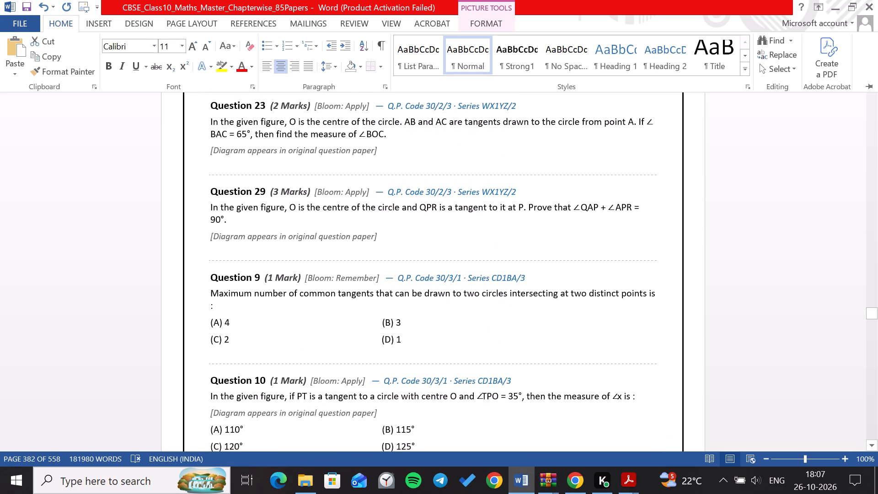
pyautogui.click(704, 431)
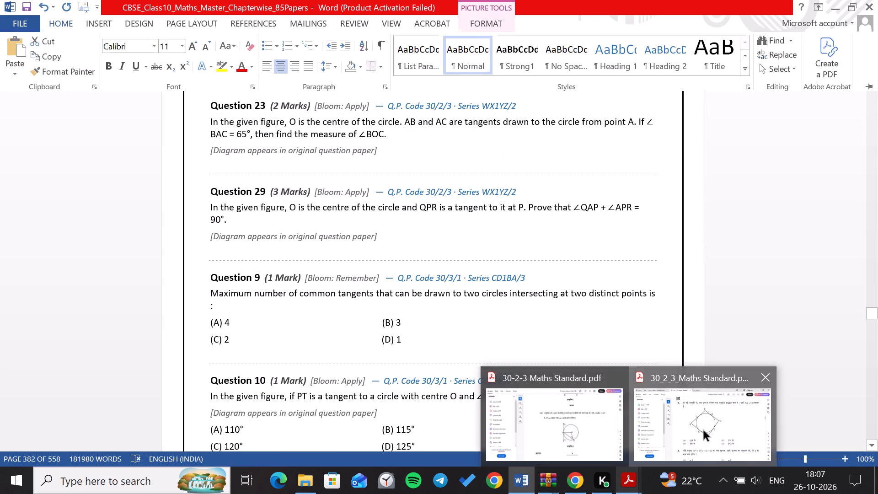
pyautogui.moveTo(840, 188); pyautogui.dragTo(845, 235)
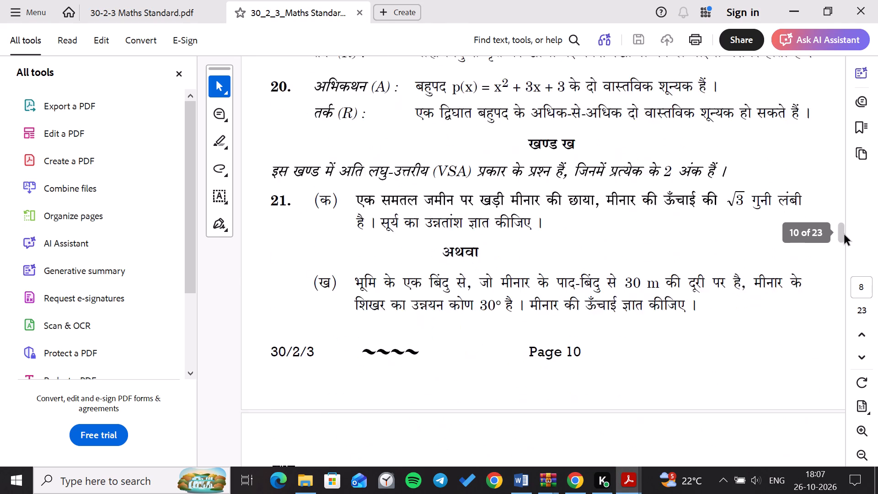
pyautogui.moveTo(845, 235); pyautogui.dragTo(847, 255)
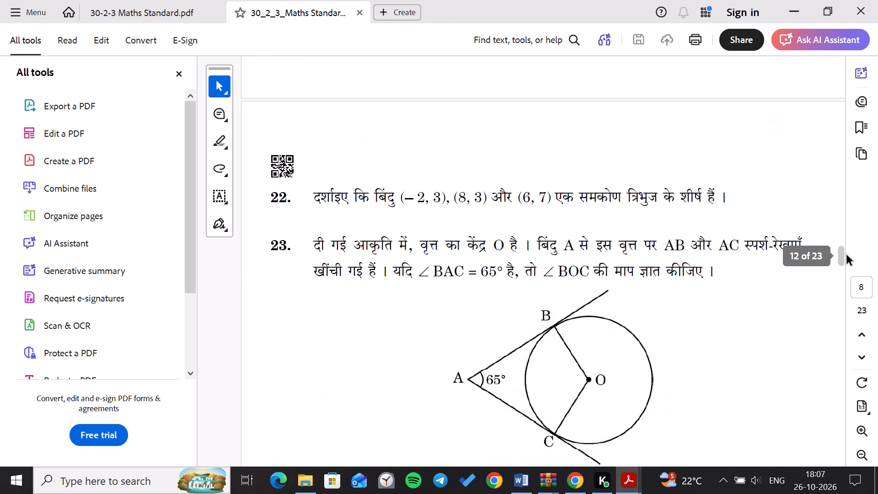
pyautogui.moveTo(847, 255); pyautogui.dragTo(841, 259)
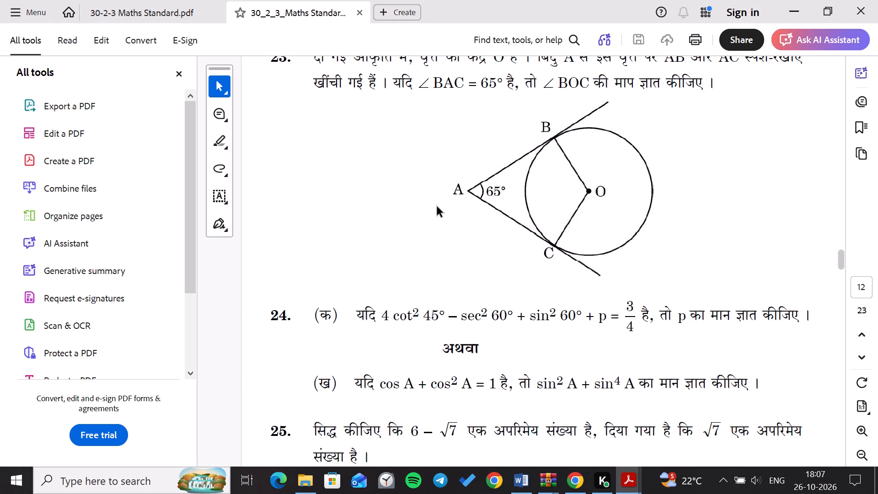
pyautogui.press('shift+super+s')
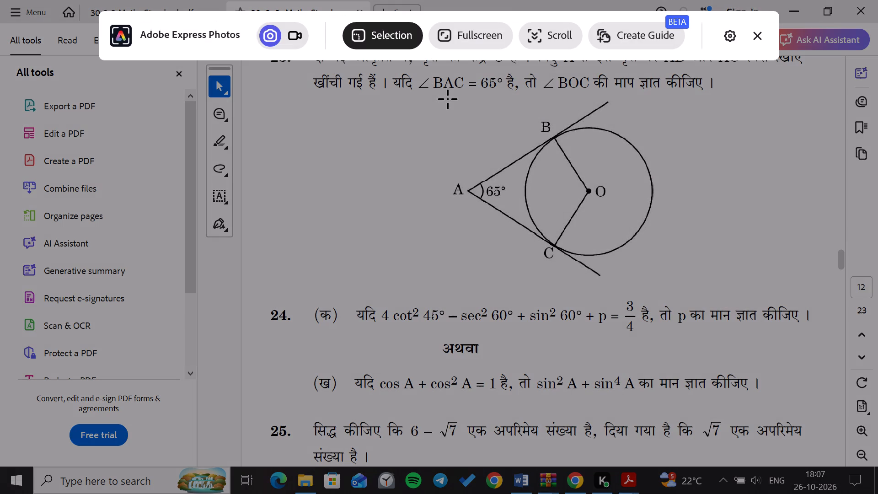
pyautogui.moveTo(446, 98); pyautogui.dragTo(639, 270)
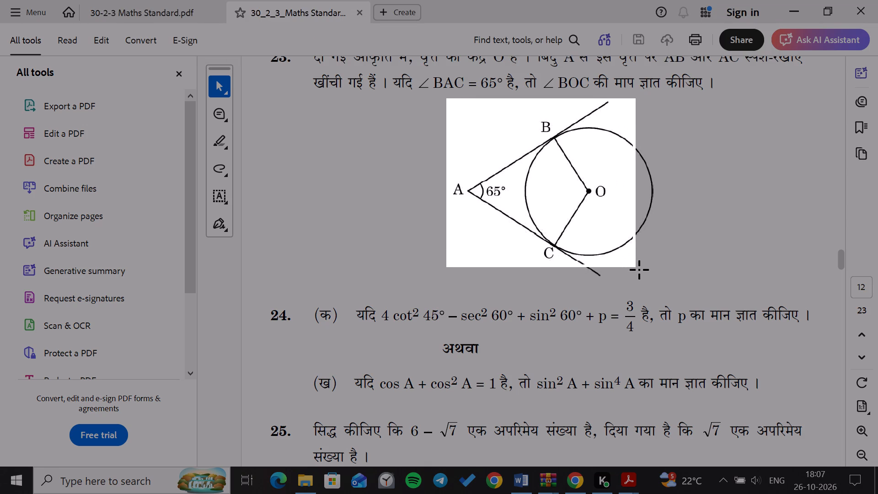
pyautogui.moveTo(639, 270); pyautogui.dragTo(664, 285)
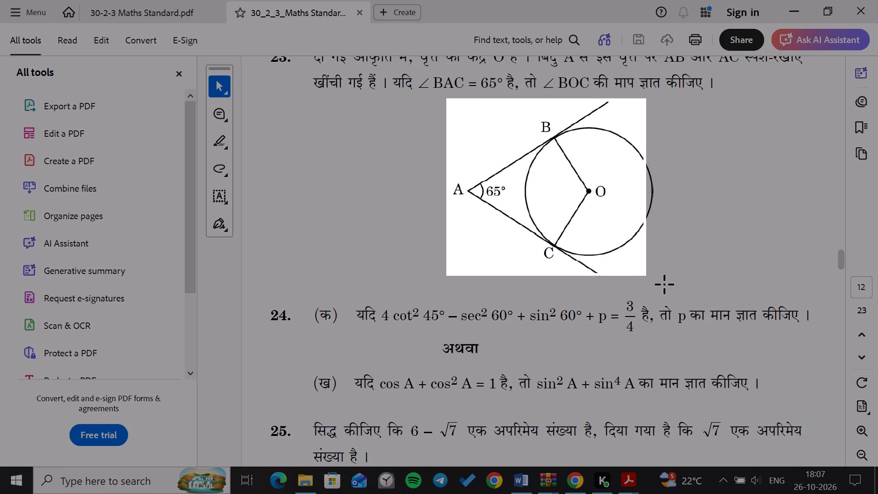
pyautogui.moveTo(664, 285); pyautogui.dragTo(658, 284)
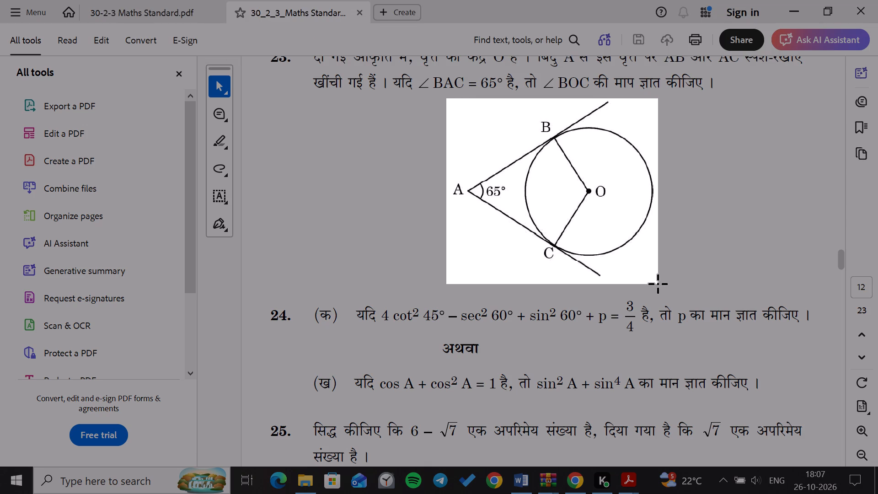
pyautogui.moveTo(658, 284); pyautogui.dragTo(662, 283)
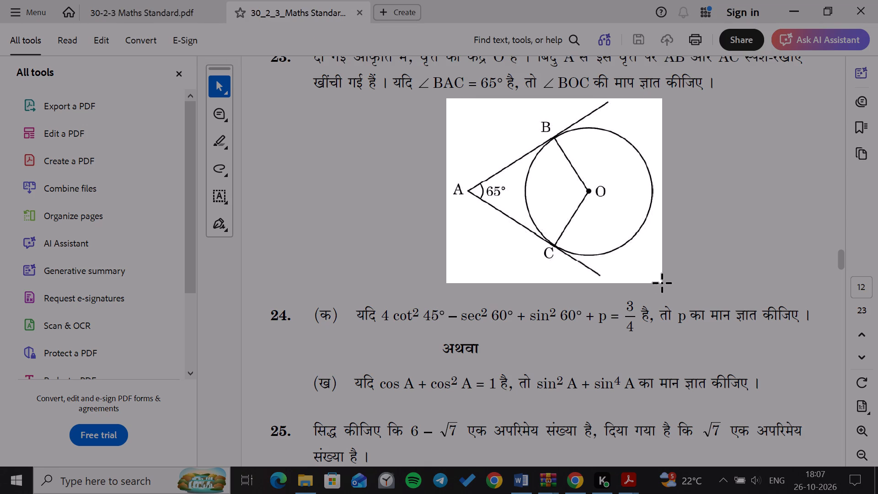
pyautogui.moveTo(662, 283); pyautogui.dragTo(658, 283)
# Back in Word, replace the diagram placeholder under Question 23 with the captured tangent figure.
pyautogui.moveTo(521, 484); pyautogui.dragTo(517, 481)
pyautogui.moveTo(208, 151); pyautogui.dragTo(347, 153)
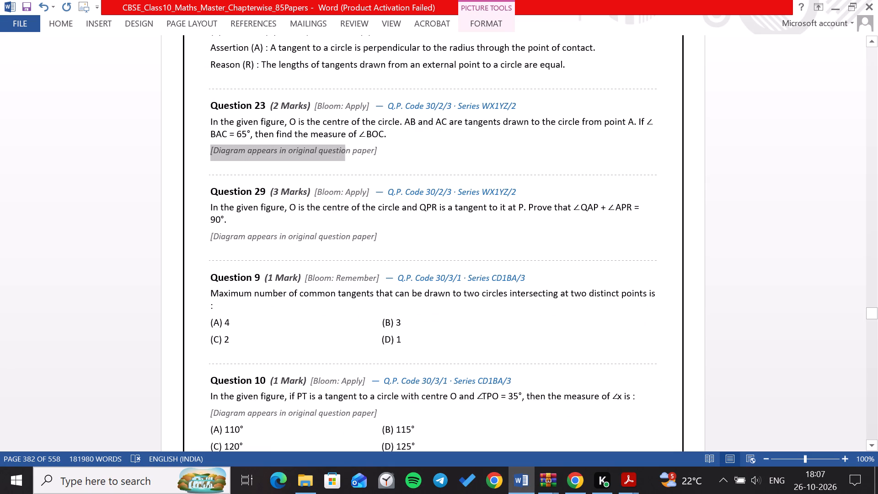
pyautogui.moveTo(347, 153); pyautogui.dragTo(376, 154)
pyautogui.moveTo(376, 154); pyautogui.dragTo(376, 150)
pyautogui.moveTo(376, 150); pyautogui.dragTo(380, 153)
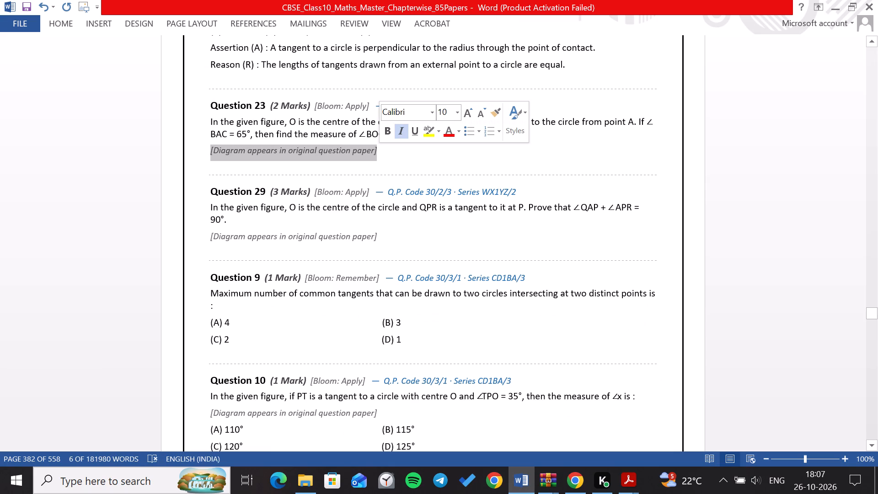
pyautogui.press('BackSpace')
pyautogui.hotkey('ctrl', 'v')
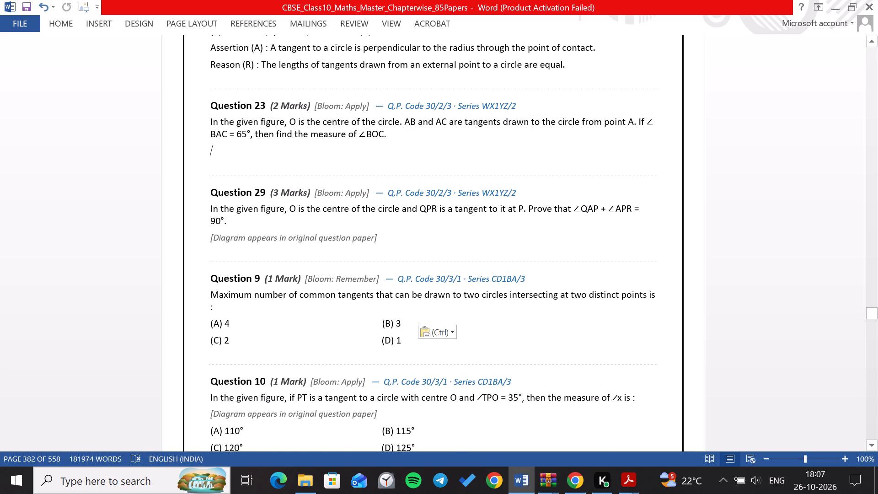
# Shrink the Question 23 tangent figure proportionally to a little over half its pasted size.
pyautogui.scroll(-6, 207, 185)
pyautogui.click(385, 188)
pyautogui.click(416, 254)
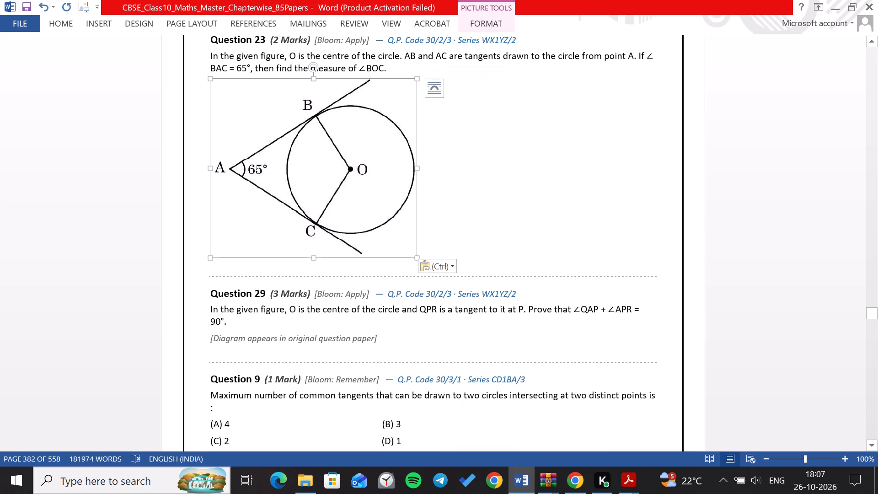
pyautogui.moveTo(416, 260); pyautogui.dragTo(326, 126)
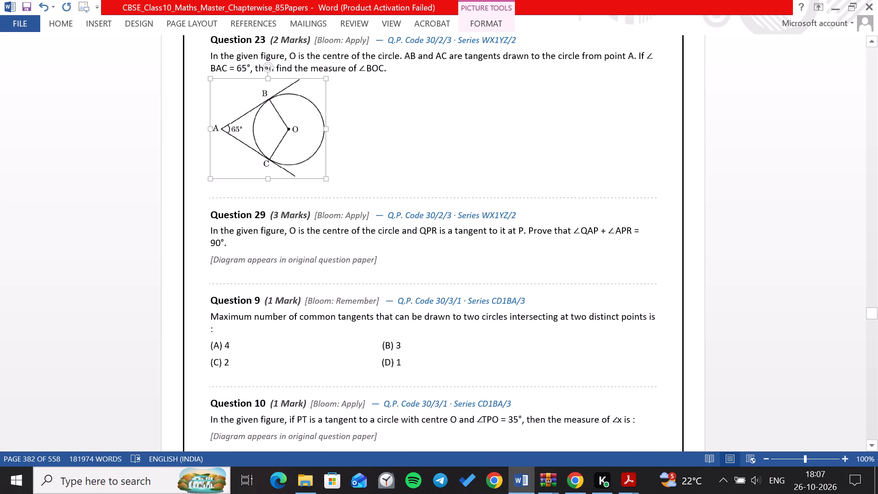
# Centre the tangent figure below the Question 23 text.
pyautogui.click(61, 23)
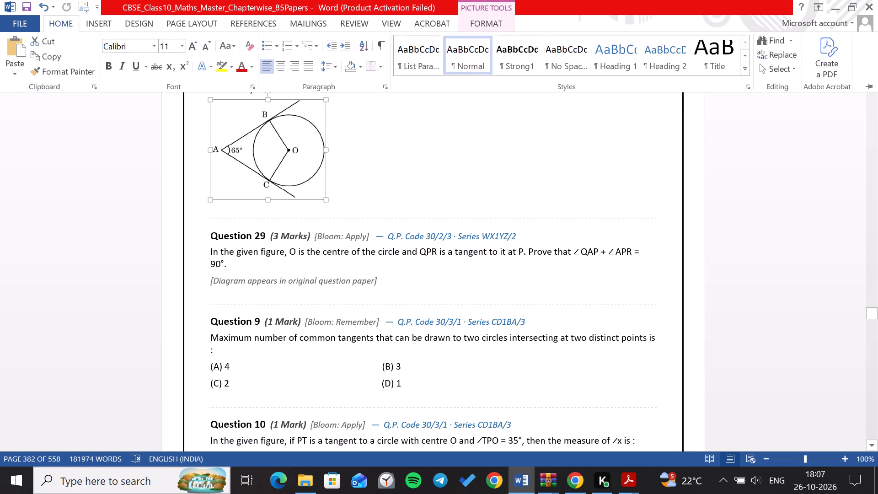
pyautogui.click(281, 74)
pyautogui.click(280, 67)
# In Acrobat, capture Question 29's figure on page 14 of the paper, the circle with tangent QPR at P.
pyautogui.scroll(-7, 283, 95)
pyautogui.scroll(6, 305, 239)
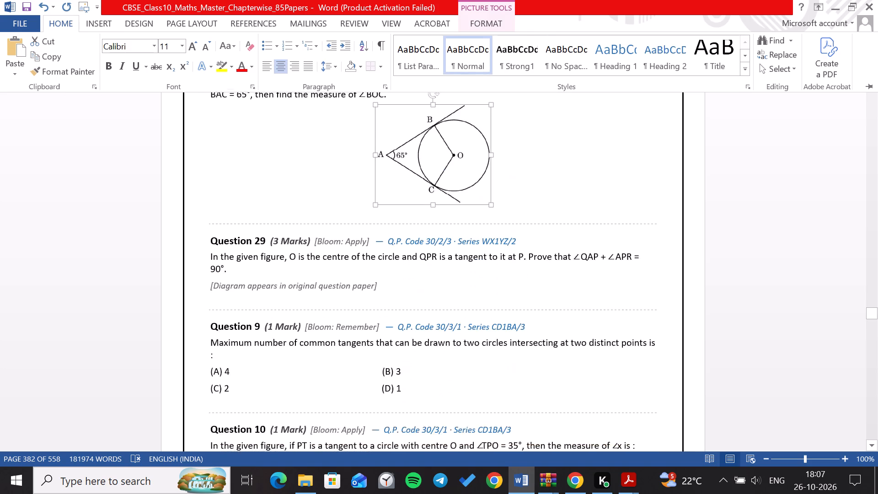
pyautogui.scroll(7, 306, 239)
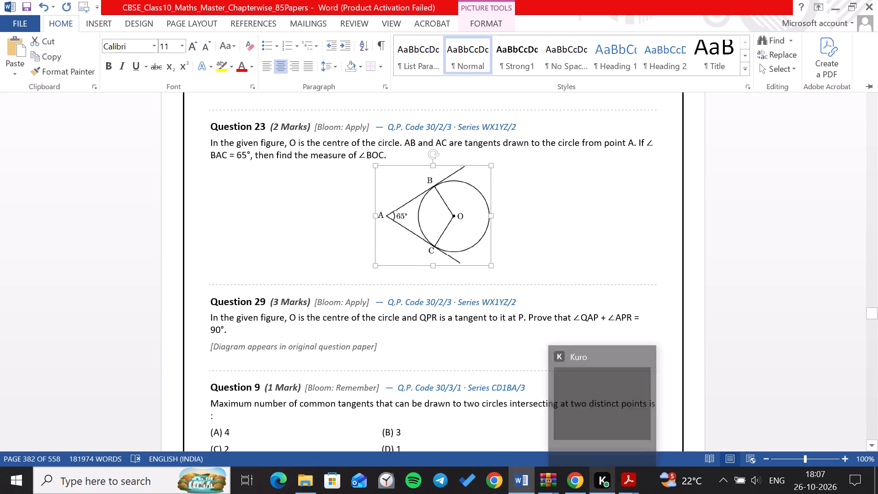
pyautogui.click(686, 432)
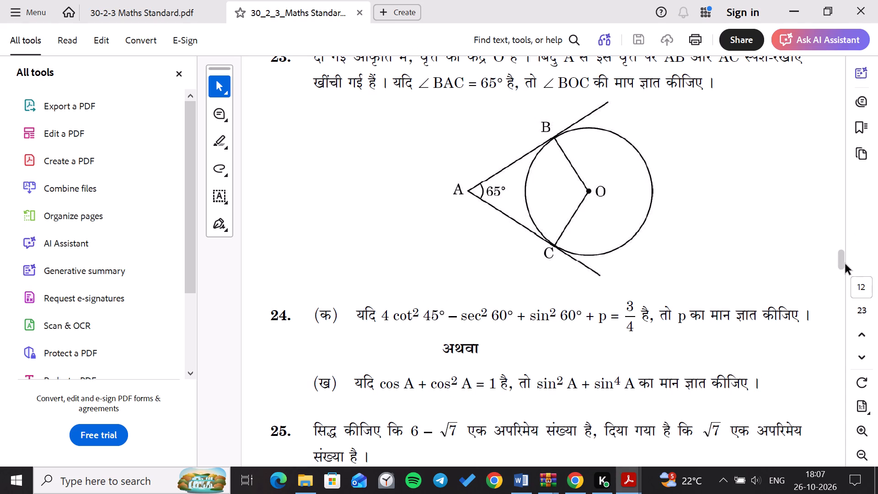
pyautogui.moveTo(843, 261); pyautogui.dragTo(849, 295)
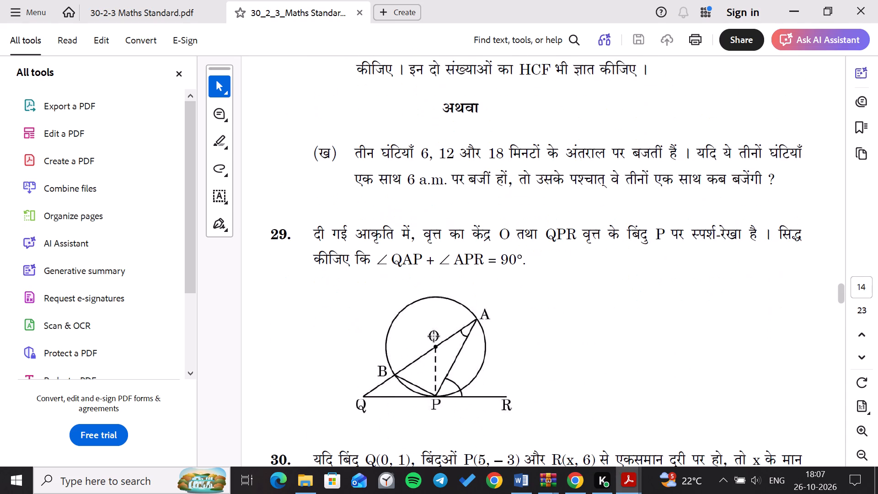
pyautogui.press('shift+super+s')
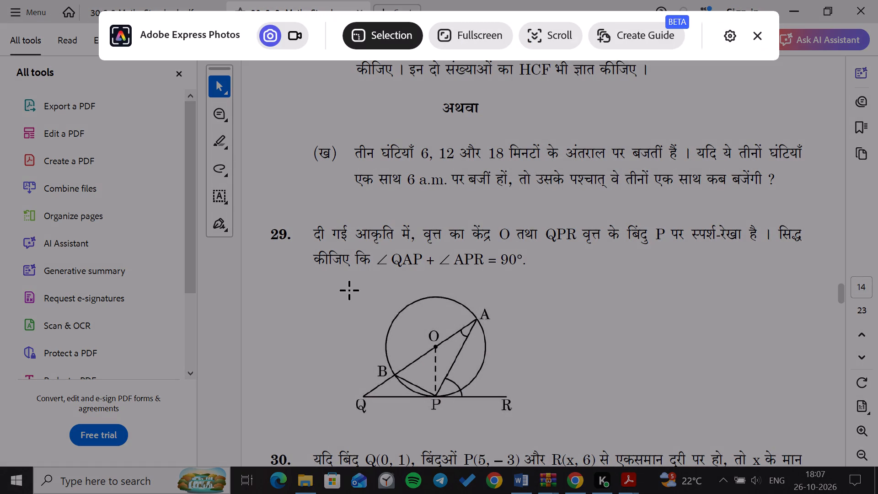
pyautogui.moveTo(349, 284); pyautogui.dragTo(517, 416)
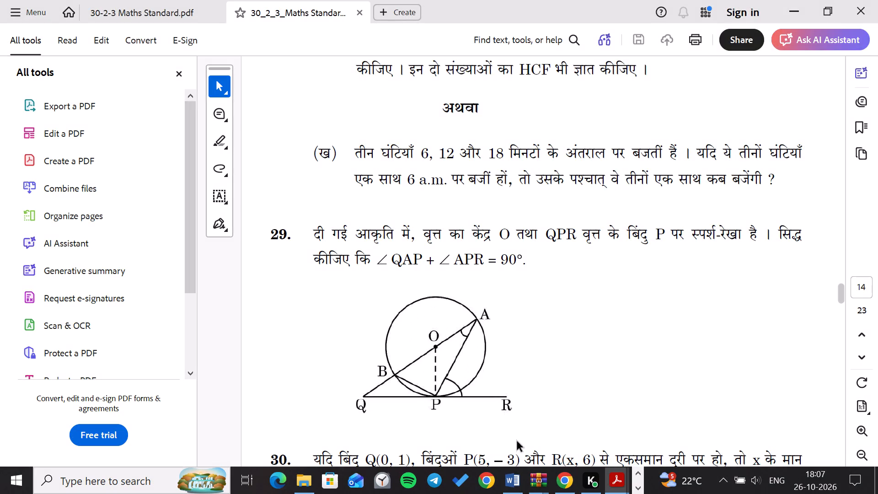
# Back in Word, replace the diagram placeholder under Question 29 with the captured QPR tangent figure.
pyautogui.click(517, 487)
pyautogui.moveTo(206, 346); pyautogui.dragTo(207, 346)
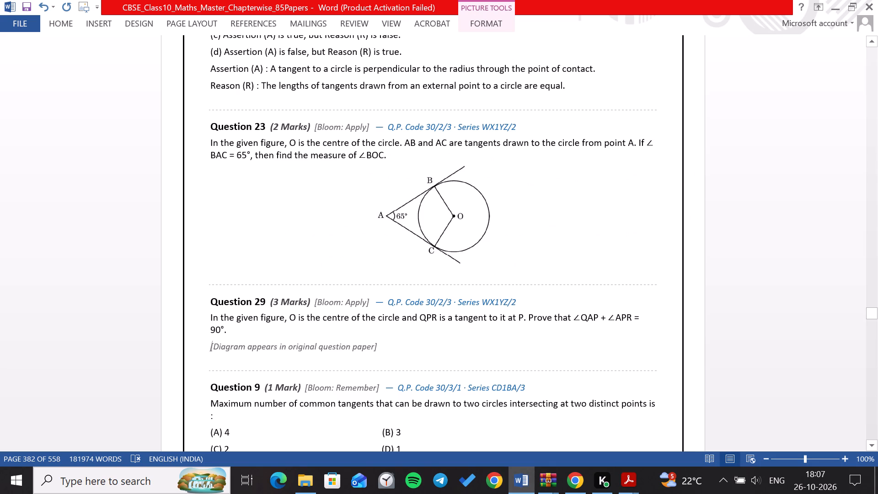
pyautogui.moveTo(207, 346); pyautogui.dragTo(378, 344)
pyautogui.press('BackSpace')
pyautogui.hotkey('ctrl', 'v')
# Centre the QPR tangent figure below the Question 29 text.
pyautogui.scroll(-1, 345, 357)
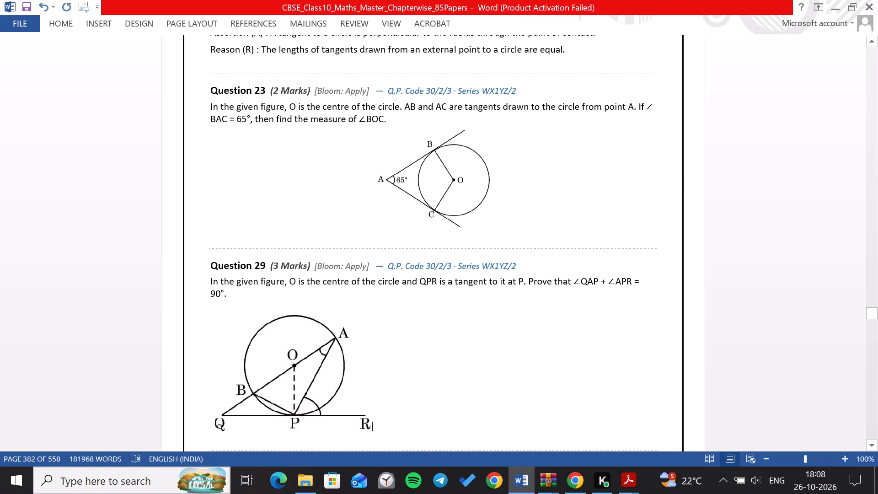
pyautogui.scroll(-2, 345, 357)
pyautogui.click(343, 357)
pyautogui.click(56, 20)
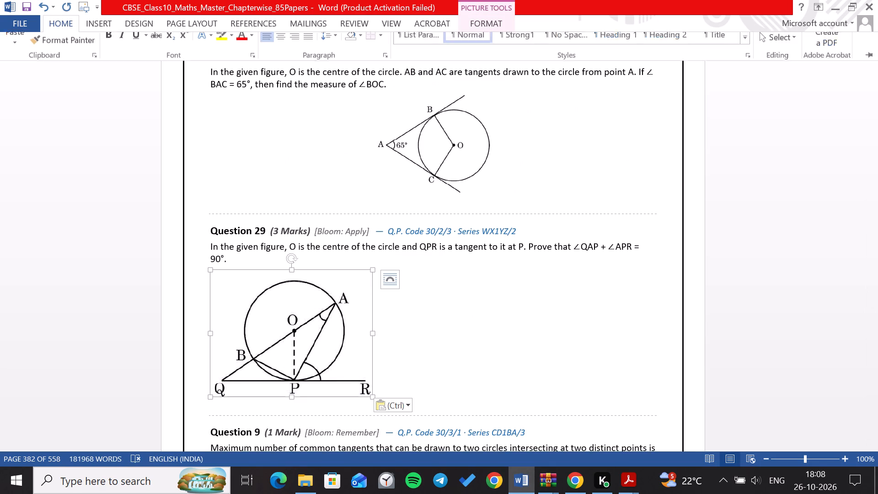
pyautogui.click(279, 66)
# Shrink the Question 29 figure proportionally to about three quarters of its pasted size.
pyautogui.scroll(-7, 400, 340)
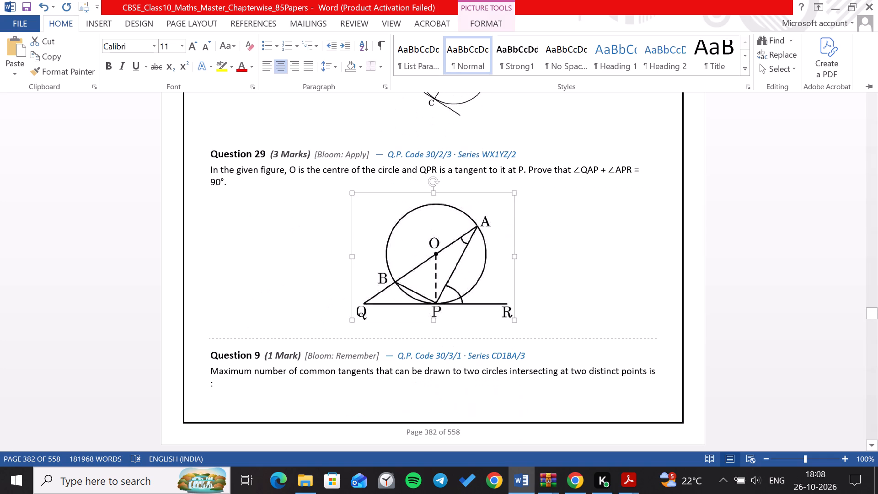
pyautogui.click(514, 319)
pyautogui.moveTo(514, 319); pyautogui.dragTo(478, 263)
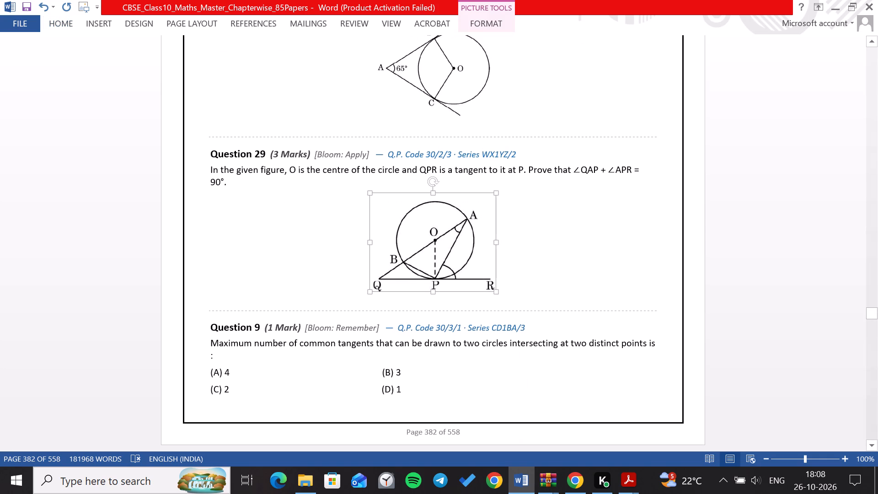
# For Question 10 (Q.P. Code 30/3/1, Series CD1BA/3), open the 30-3-1 Mathematics paper from the iLoveZIP_Create CD.zip archive.
pyautogui.scroll(-17, 400, 324)
pyautogui.scroll(10, 400, 328)
pyautogui.scroll(-6, 400, 328)
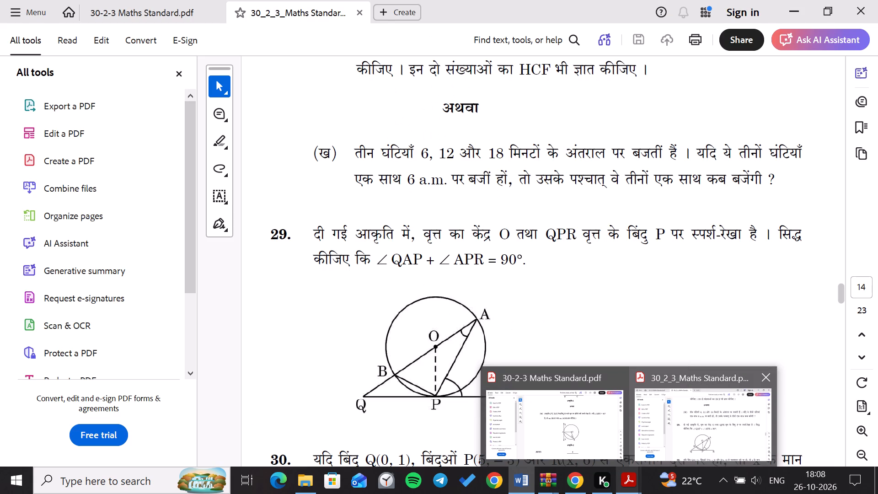
pyautogui.scroll(7, 396, 236)
pyautogui.scroll(-15, 396, 236)
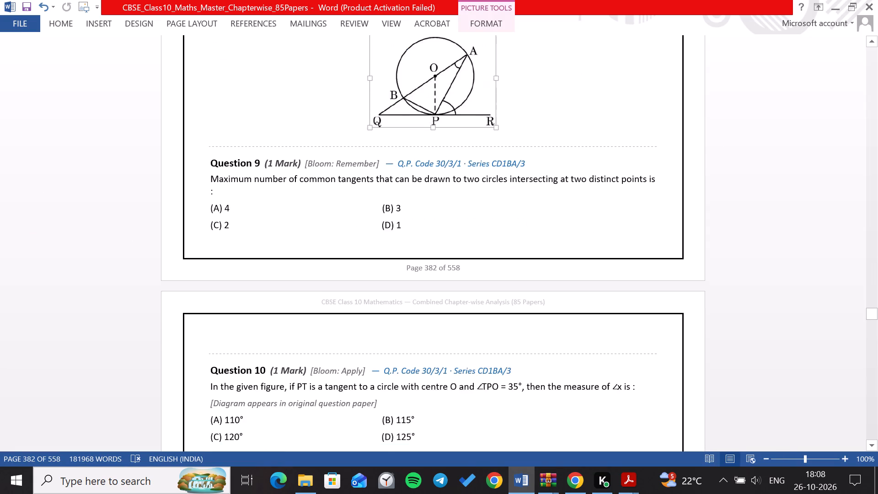
pyautogui.scroll(-14, 396, 236)
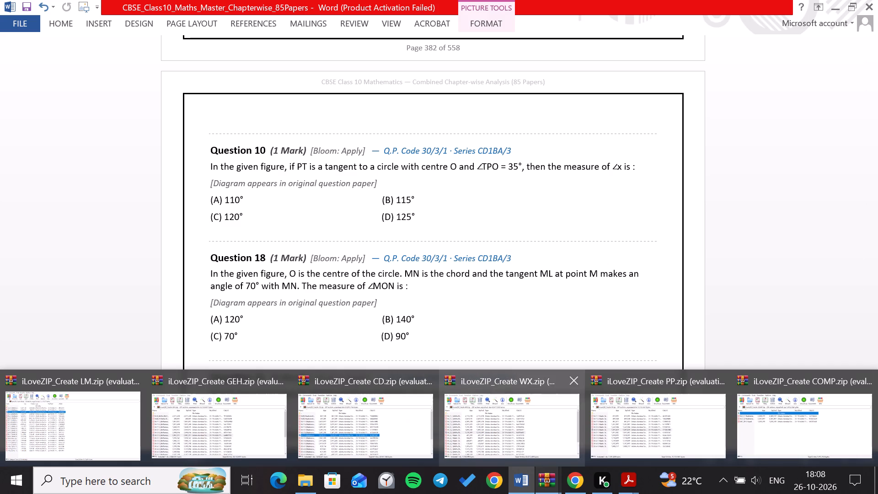
pyautogui.click(382, 426)
pyautogui.click(109, 293)
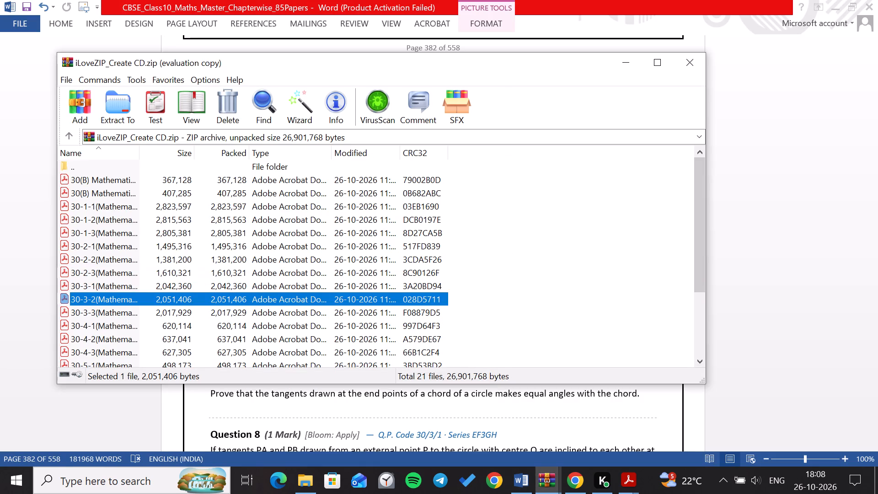
pyautogui.doubleClick(108, 285)
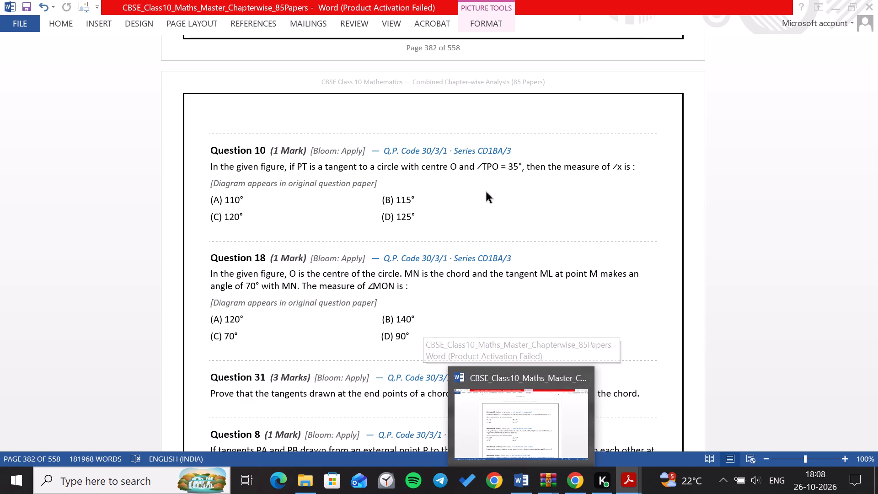
# Capture Question 10's figure on PDF page 5 of the 30-3-1 paper, the circle with tangent PT and the 35° angle.
pyautogui.moveTo(841, 62); pyautogui.dragTo(851, 146)
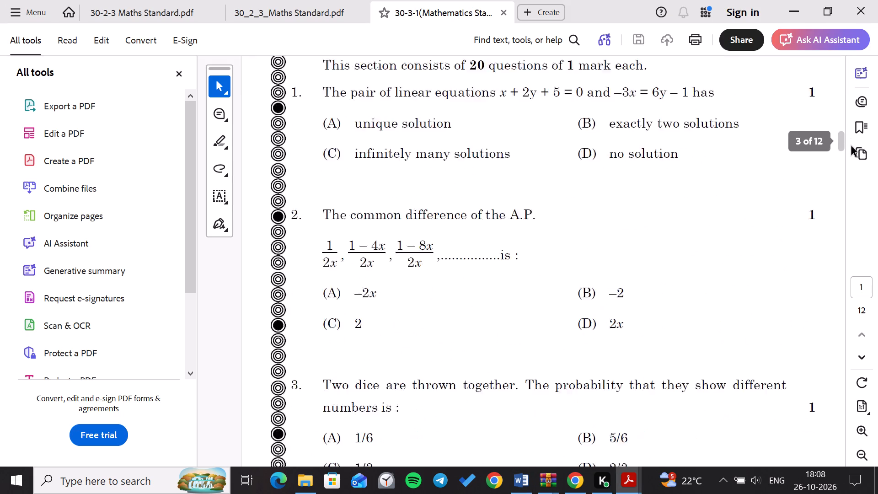
pyautogui.moveTo(851, 146); pyautogui.dragTo(848, 205)
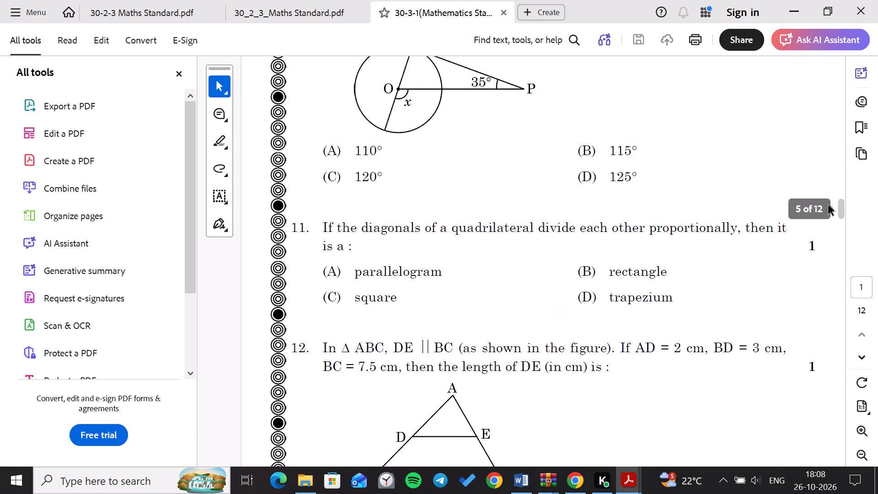
pyautogui.scroll(6, 426, 208)
pyautogui.press('shift+super+s')
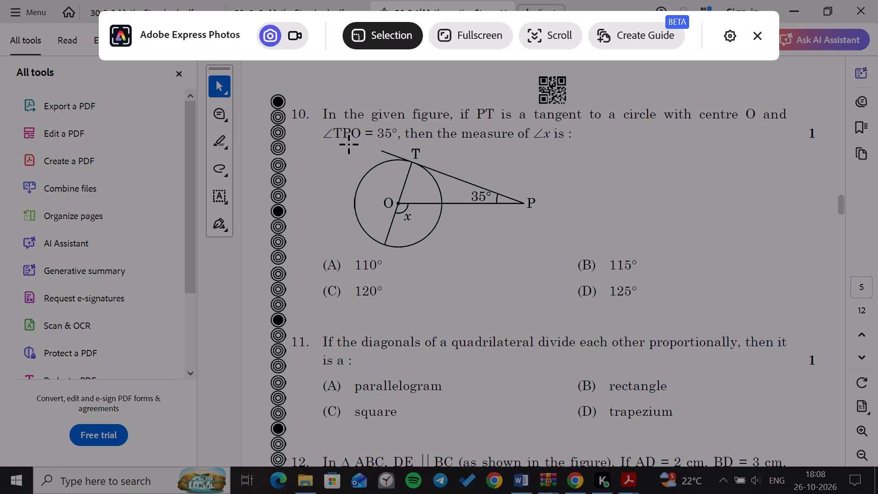
pyautogui.moveTo(347, 142); pyautogui.dragTo(524, 248)
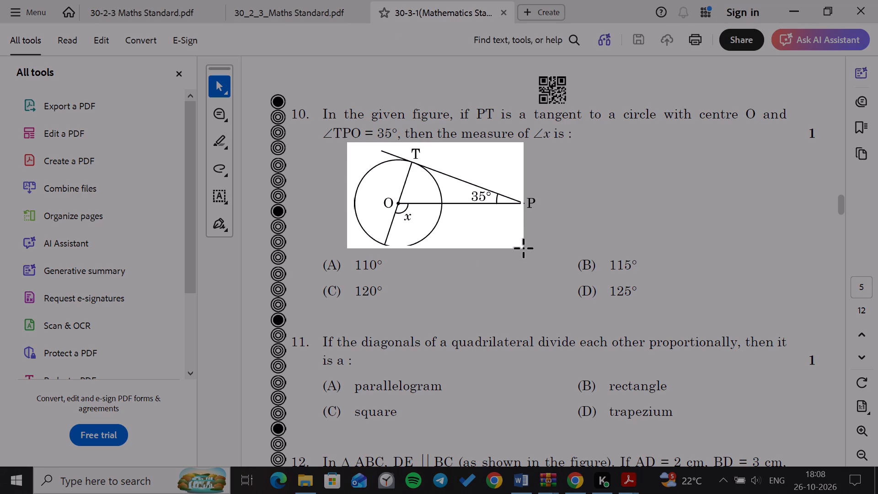
pyautogui.moveTo(524, 248); pyautogui.dragTo(548, 252)
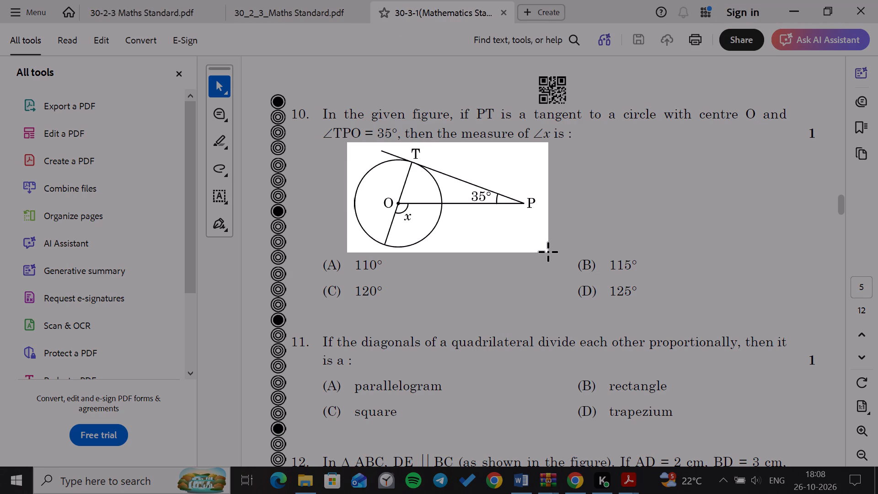
pyautogui.moveTo(548, 252); pyautogui.dragTo(544, 253)
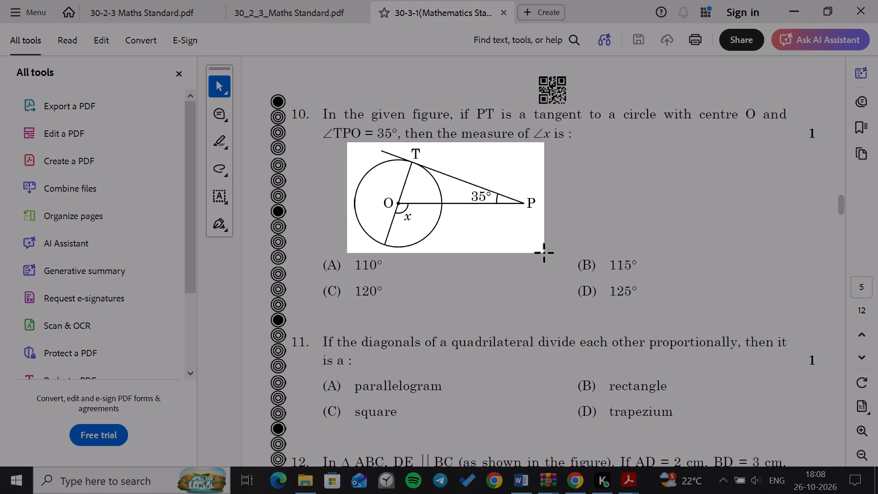
pyautogui.moveTo(544, 253); pyautogui.dragTo(543, 252)
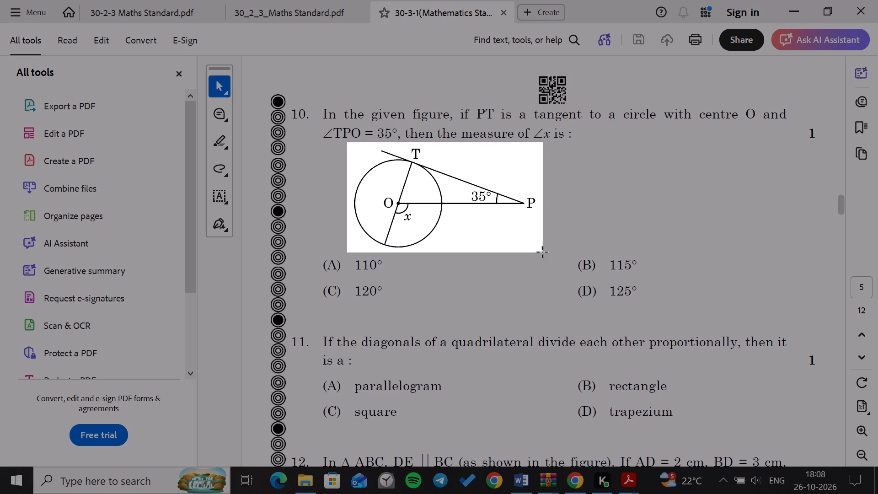
# Back in Word, replace the diagram placeholder under Question 10 with the captured PT tangent figure on its own line above the options.
pyautogui.click(527, 485)
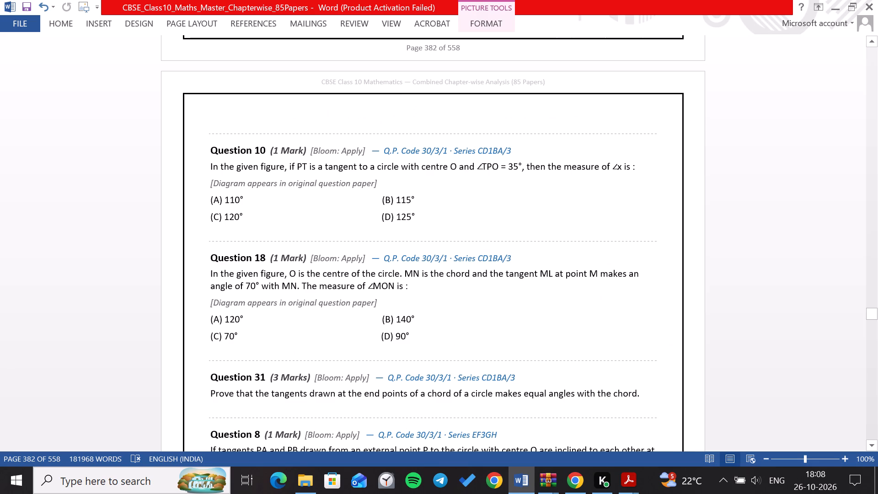
pyautogui.moveTo(208, 185); pyautogui.dragTo(379, 180)
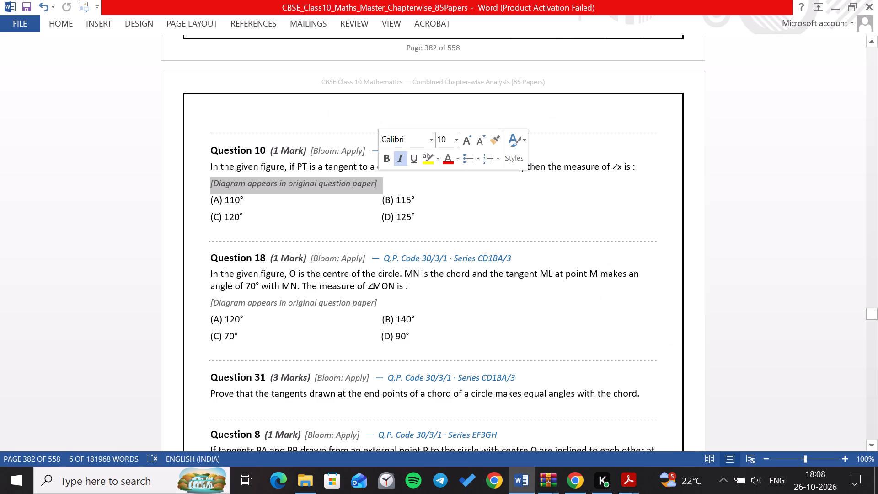
pyautogui.press('BackSpace')
pyautogui.press('Return')
pyautogui.press('Up')
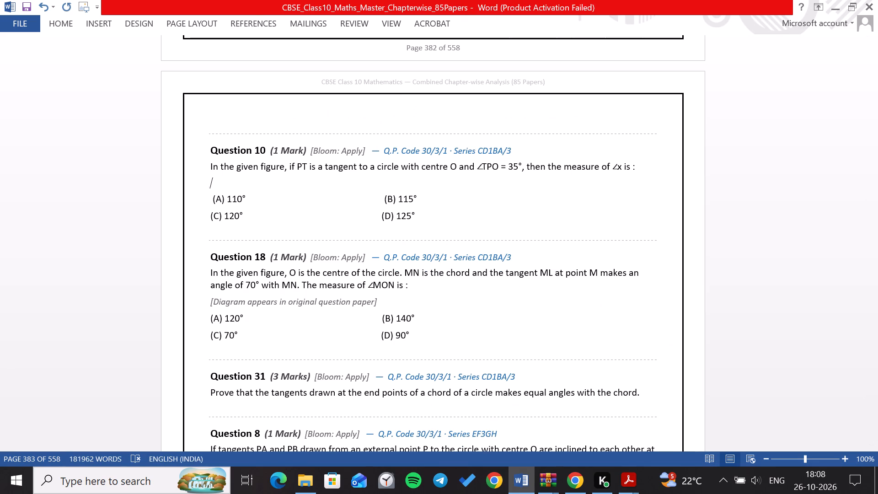
pyautogui.hotkey('ctrl', 'v')
# Shrink the Question 10 figure proportionally to about 80% of its pasted size and centre it.
pyautogui.click(353, 218)
pyautogui.scroll(-2, 354, 233)
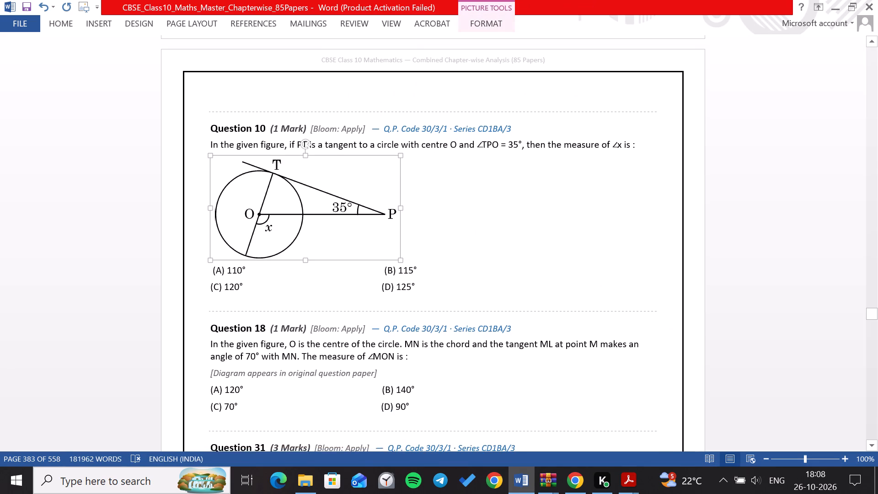
pyautogui.moveTo(401, 259); pyautogui.dragTo(364, 214)
pyautogui.click(64, 17)
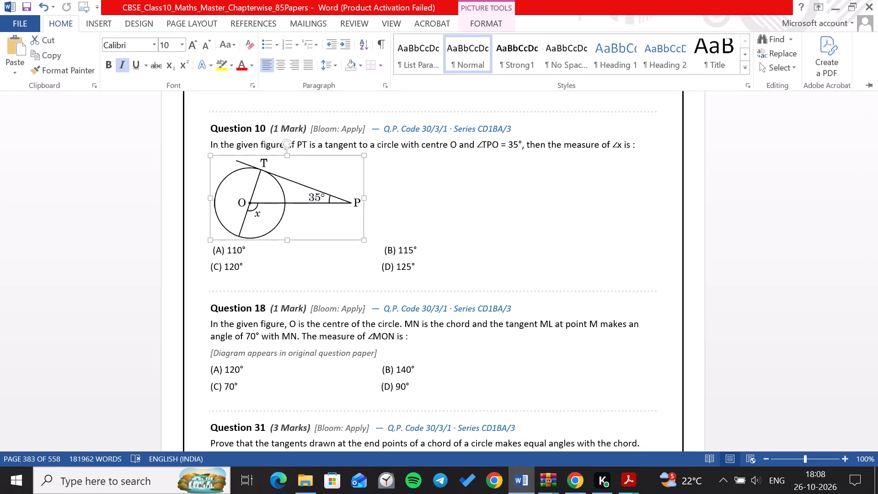
pyautogui.click(277, 62)
# In the Acrobat copy of the CD1BA 30-3-1 paper, capture Question 18's figure on PDF page 6, the circle with chord MN and tangent ML.
pyautogui.scroll(-8, 282, 146)
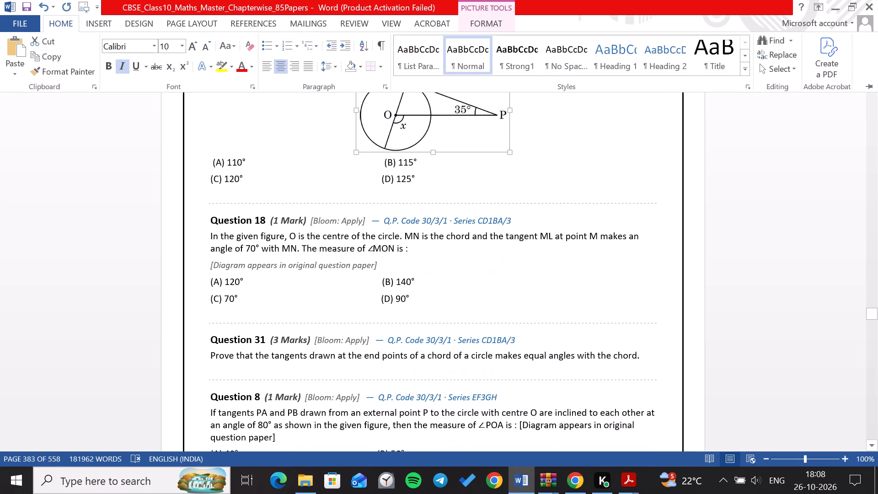
pyautogui.scroll(-5, 206, 166)
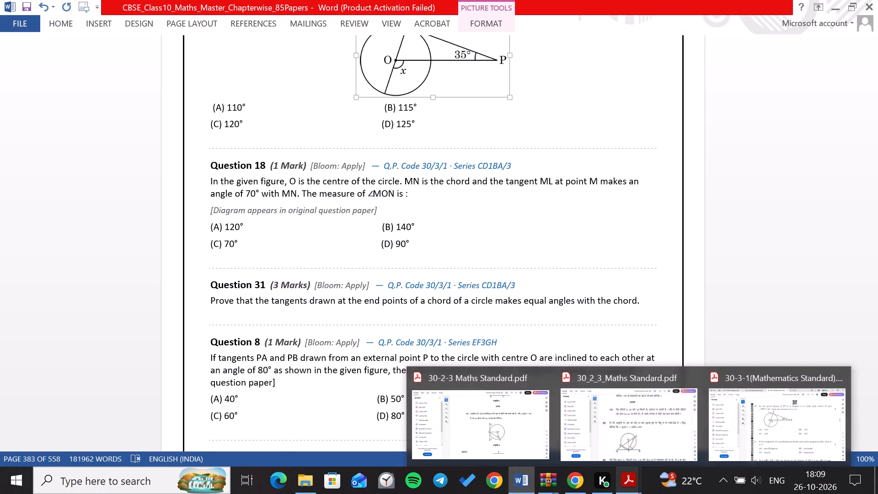
pyautogui.click(792, 423)
pyautogui.moveTo(840, 205); pyautogui.dragTo(842, 241)
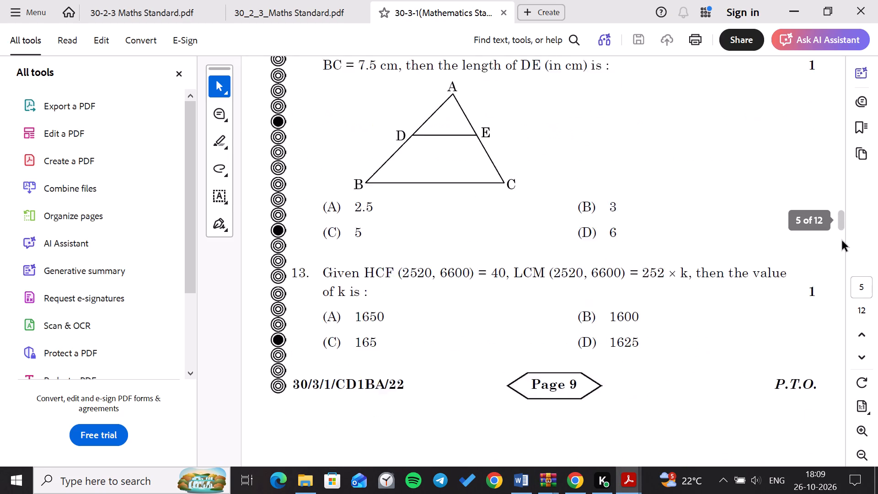
pyautogui.moveTo(842, 241); pyautogui.dragTo(842, 255)
pyautogui.press('shift+super+s')
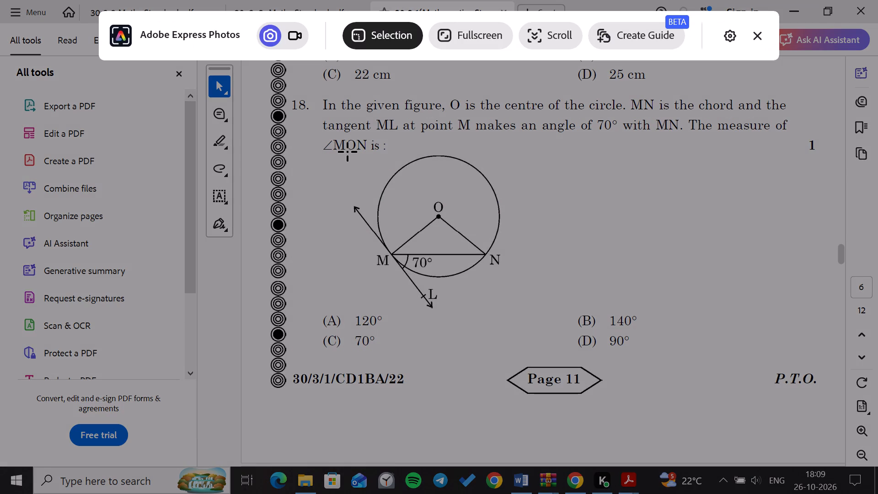
pyautogui.moveTo(350, 152); pyautogui.dragTo(461, 293)
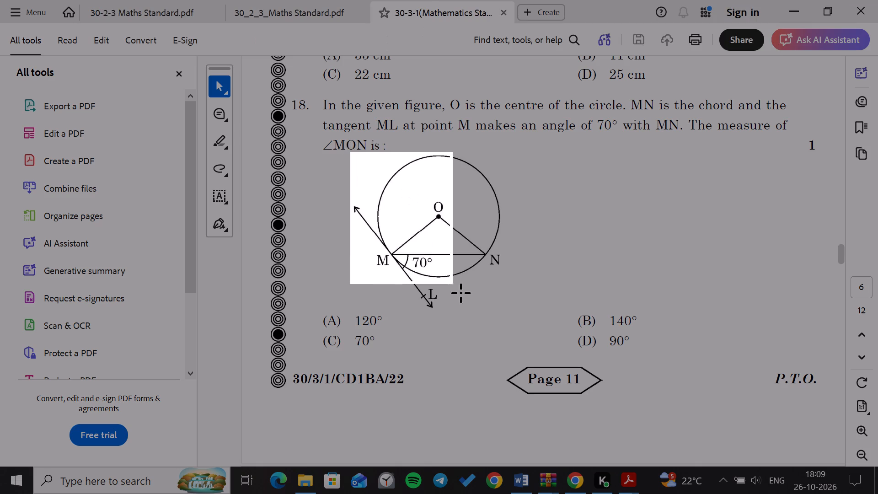
pyautogui.moveTo(461, 293); pyautogui.dragTo(506, 311)
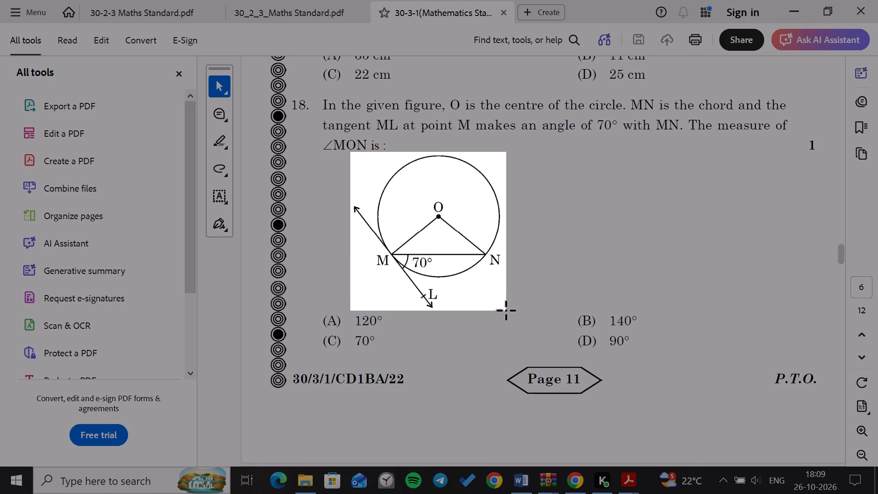
pyautogui.moveTo(506, 311); pyautogui.dragTo(507, 310)
# Back in Word, replace the diagram placeholder under Question 18 with the captured chord MN figure.
pyautogui.click(506, 469)
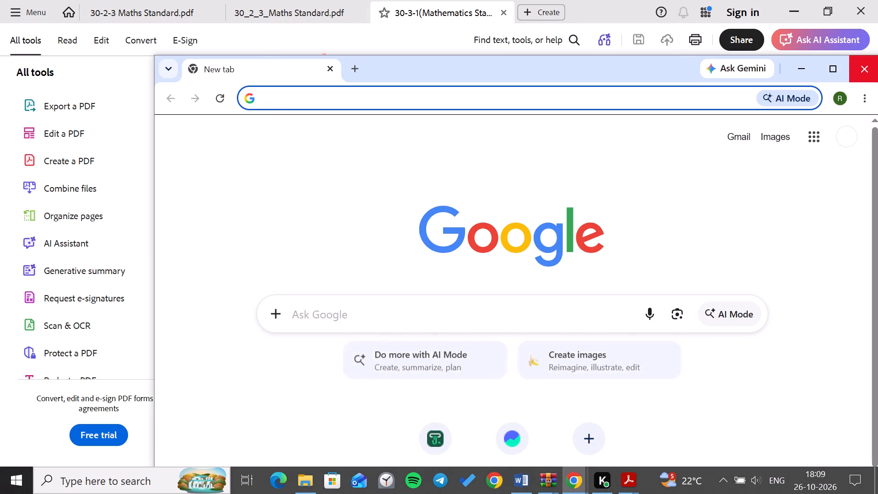
pyautogui.click(862, 73)
pyautogui.click(517, 479)
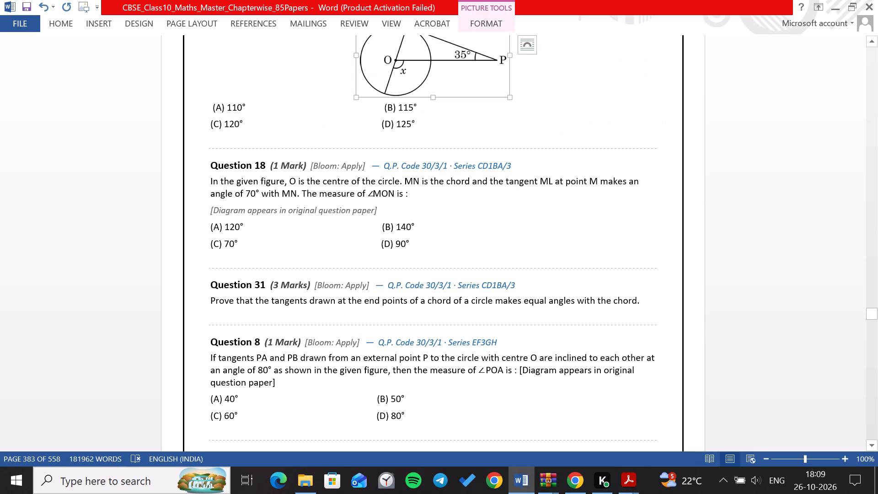
pyautogui.moveTo(209, 211); pyautogui.dragTo(378, 205)
pyautogui.press('BackSpace')
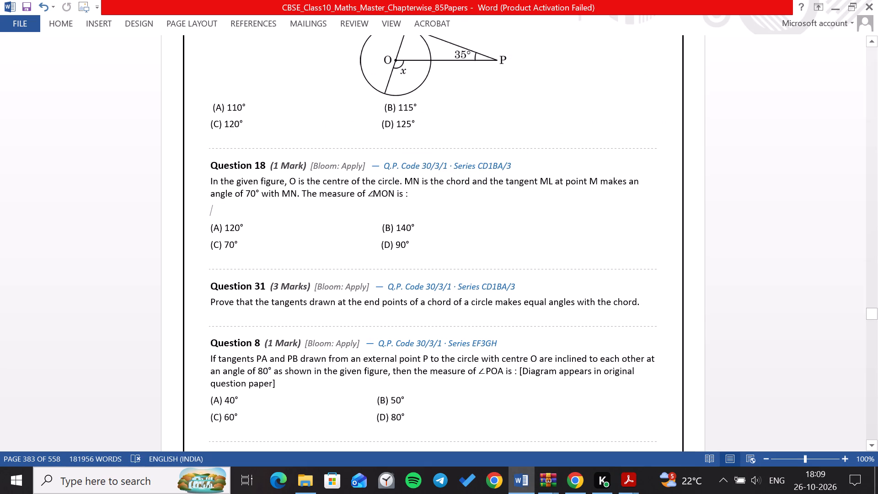
pyautogui.hotkey('ctrl', 'v')
# Shrink the Question 18 figure proportionally to about two thirds of its pasted size and centre it.
pyautogui.scroll(-1, 336, 242)
pyautogui.click(322, 263)
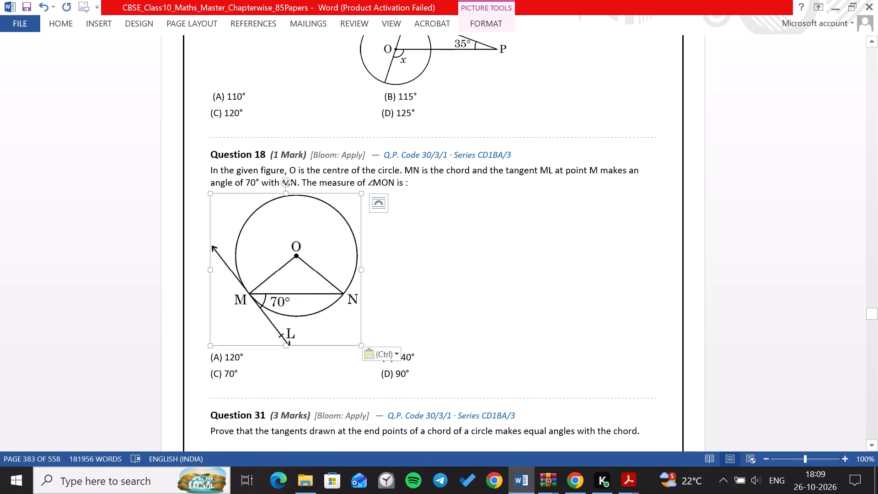
pyautogui.moveTo(360, 346); pyautogui.dragTo(311, 257)
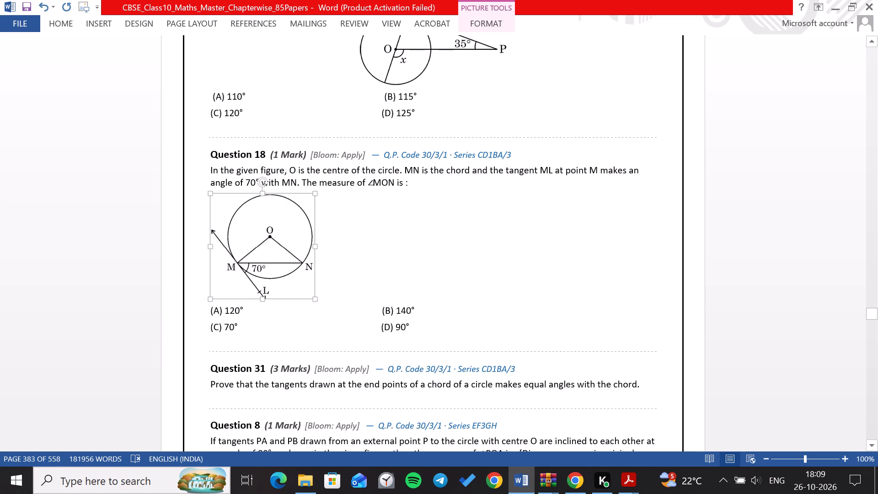
pyautogui.click(58, 23)
pyautogui.click(282, 70)
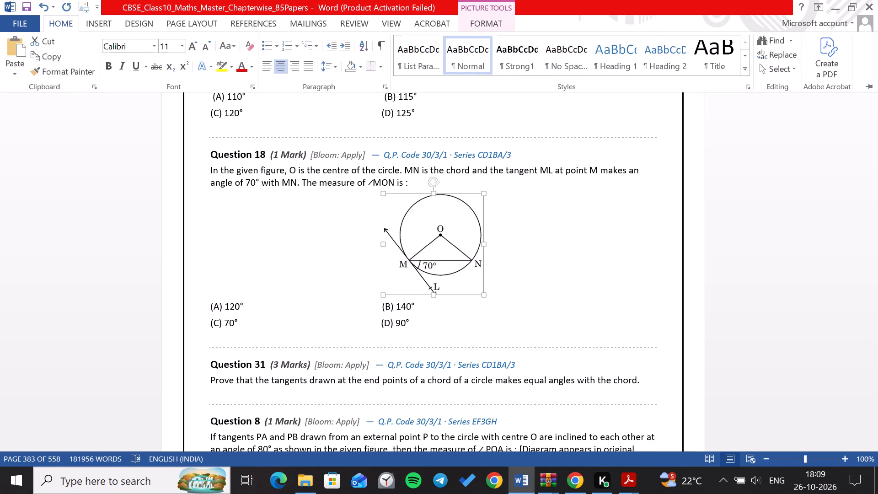
# For Question 8 (Q.P. Code 30/3/1, Series EF3GH), open the 30-3-1 Mathematics paper from the iLoveZIP_Create GEH.zip archive.
pyautogui.scroll(-17, 417, 230)
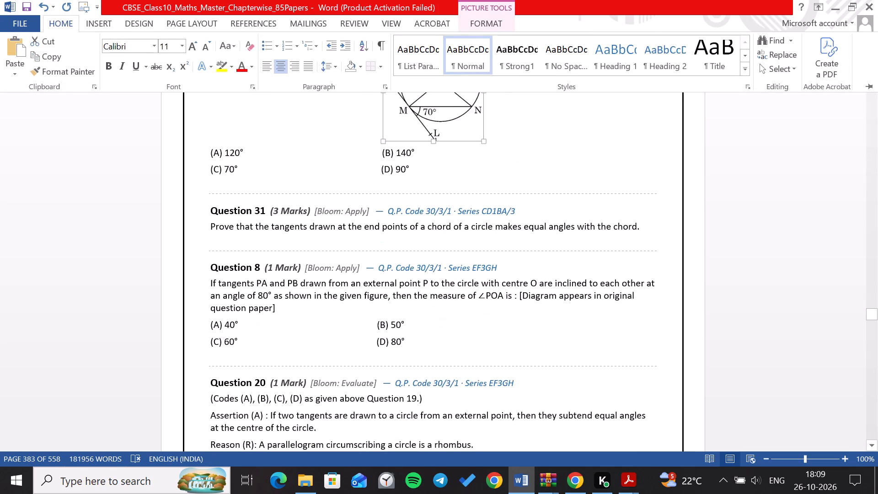
pyautogui.scroll(-6, 441, 236)
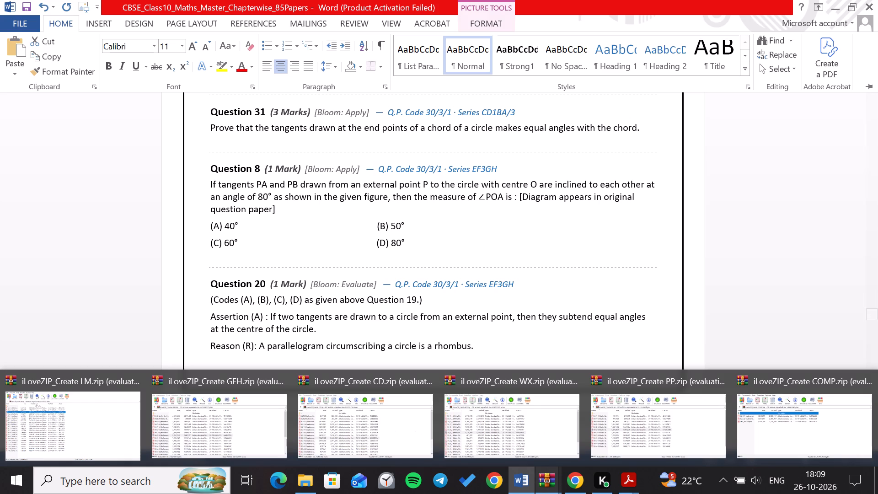
pyautogui.click(233, 419)
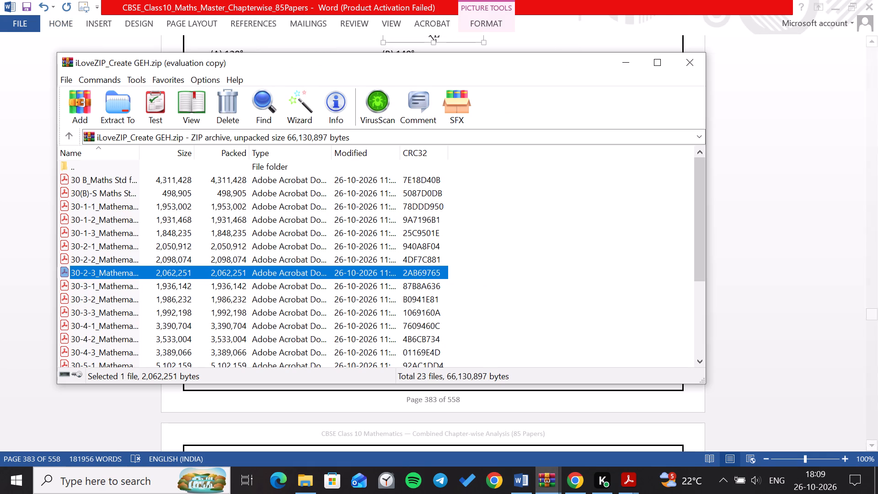
pyautogui.doubleClick(116, 282)
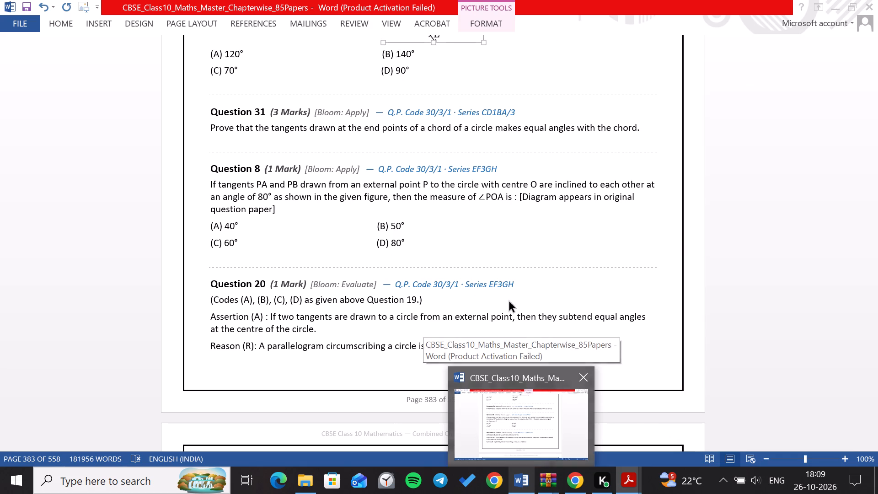
# In the EF3GH 30-3-1 paper, capture Question 8's figure on PDF page 7, the circle with tangents PA and PB at 80°.
pyautogui.moveTo(841, 71); pyautogui.dragTo(841, 135)
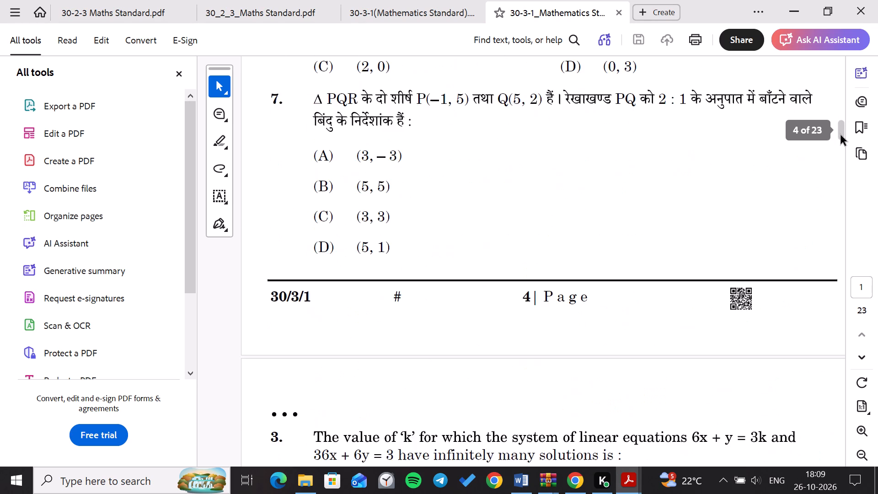
pyautogui.moveTo(841, 135); pyautogui.dragTo(841, 152)
pyautogui.moveTo(841, 153); pyautogui.dragTo(841, 159)
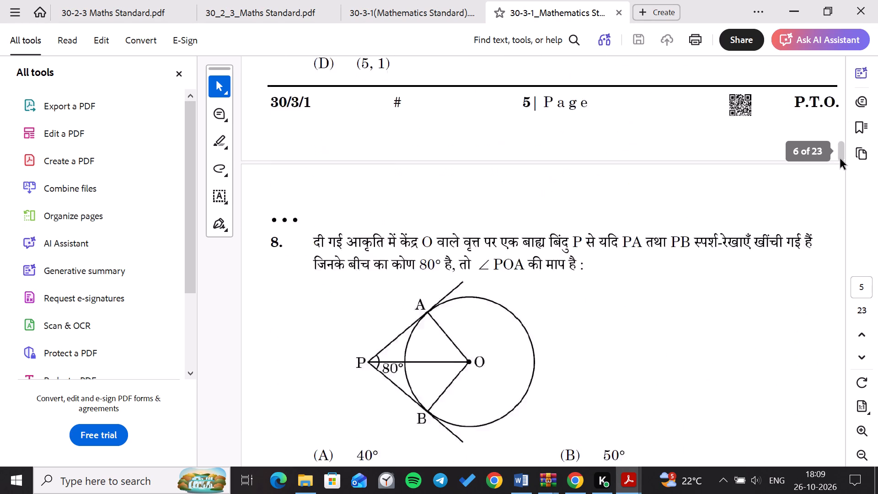
pyautogui.moveTo(841, 159); pyautogui.dragTo(841, 193)
pyautogui.scroll(3, 437, 203)
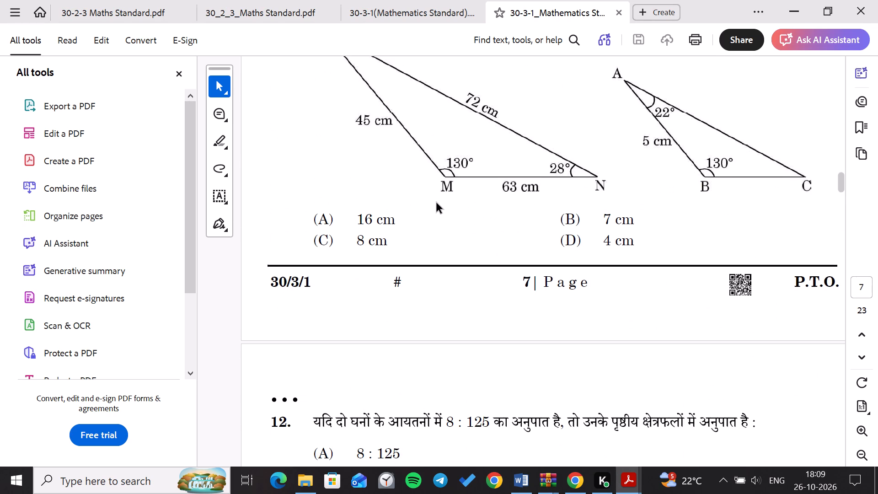
pyautogui.scroll(20, 437, 203)
pyautogui.scroll(7, 437, 203)
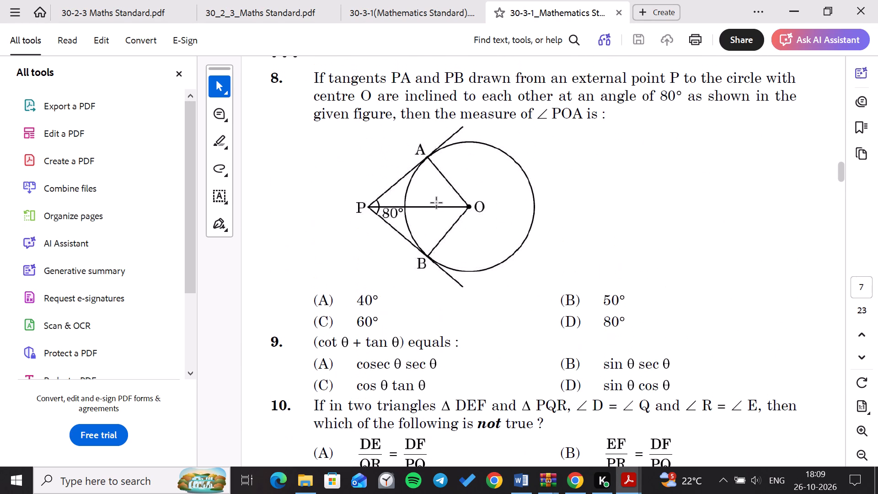
pyautogui.hotkey('shift', 's')
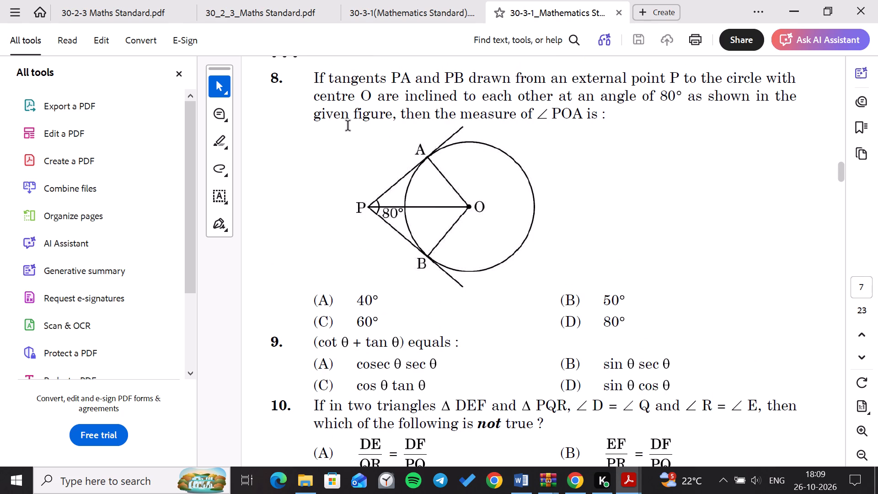
pyautogui.press('shift+super+s')
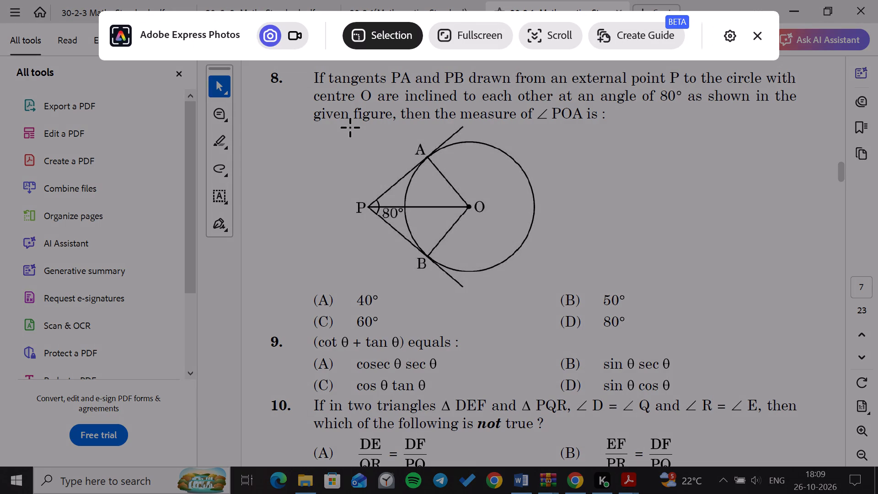
pyautogui.moveTo(350, 124); pyautogui.dragTo(378, 149)
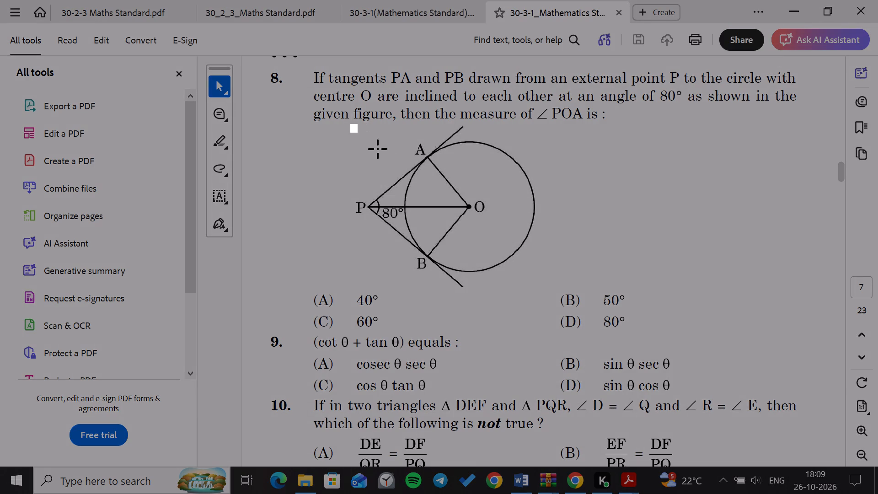
pyautogui.moveTo(378, 149); pyautogui.dragTo(542, 288)
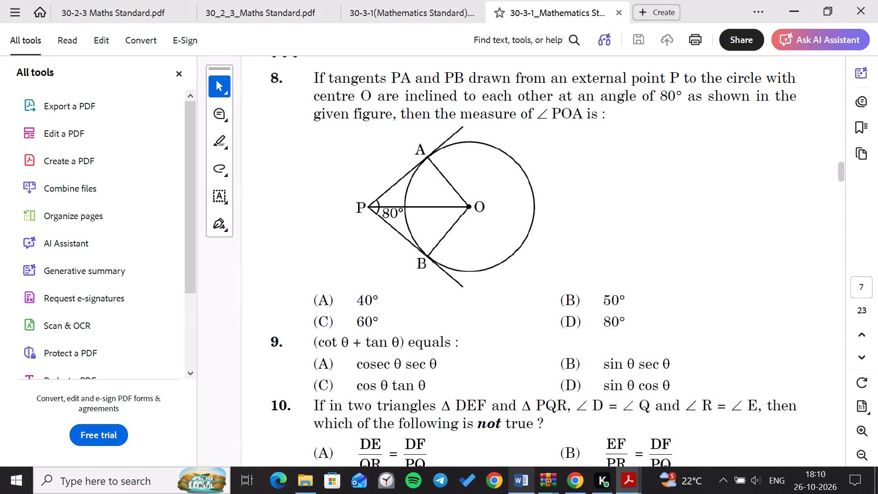
# Back in Word, replace the diagram placeholder in Question 8 (Series EF3GH) with the captured tangents figure on its own line.
pyautogui.click(530, 493)
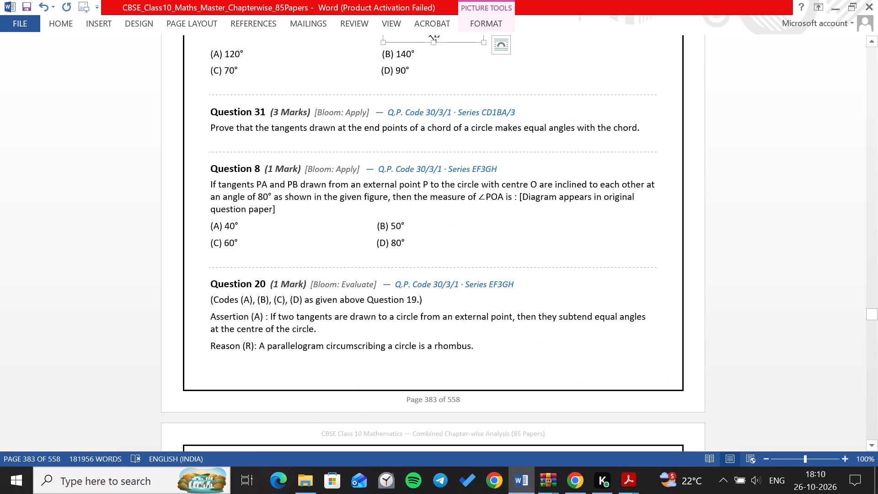
pyautogui.moveTo(520, 196); pyautogui.dragTo(520, 201)
pyautogui.moveTo(520, 201); pyautogui.dragTo(493, 204)
pyautogui.press('BackSpace')
pyautogui.press('Return')
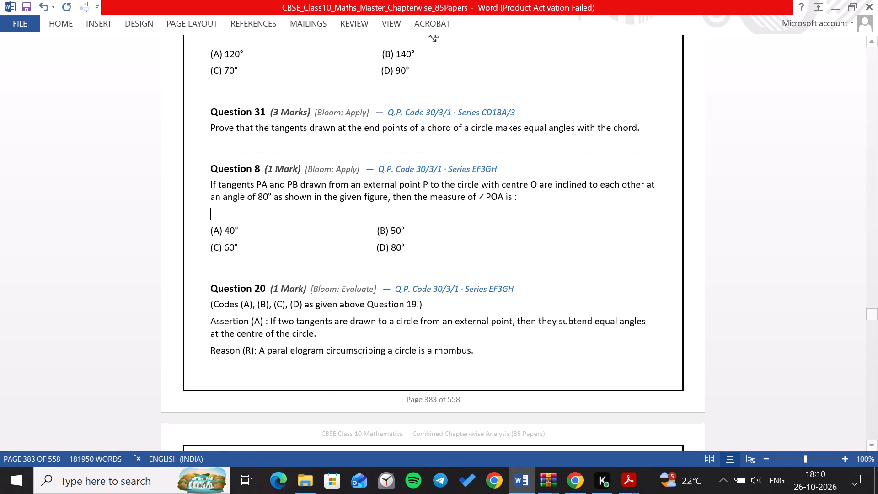
pyautogui.hotkey('ctrl', 'v')
# Shrink the Question 8 figure proportionally to about 70% of its pasted size and centre it.
pyautogui.scroll(-4, 348, 183)
pyautogui.click(350, 303)
pyautogui.scroll(-3, 379, 337)
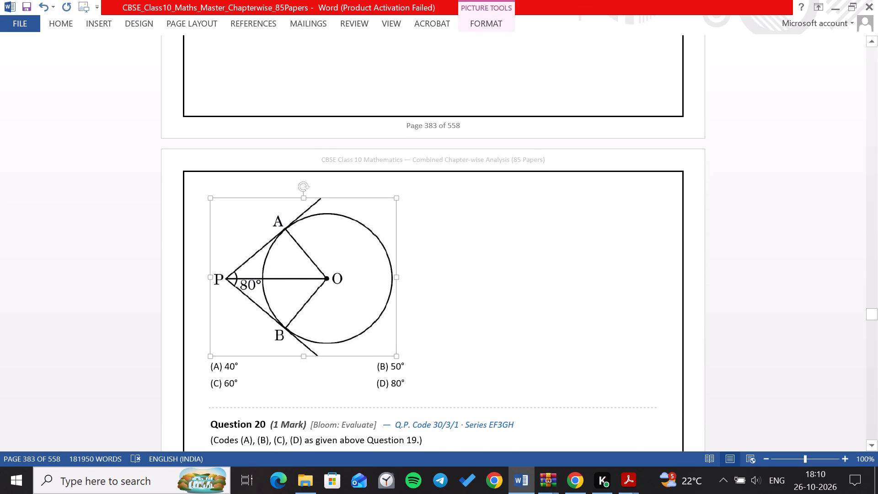
pyautogui.moveTo(396, 354); pyautogui.dragTo(355, 305)
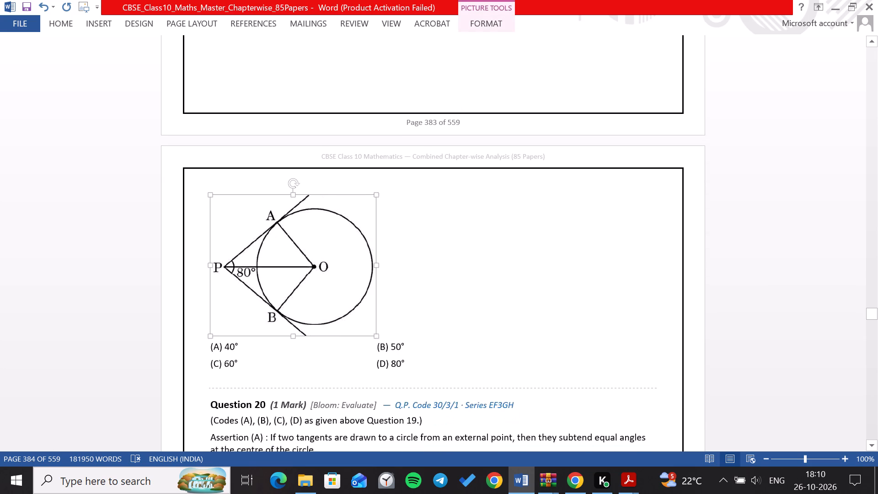
pyautogui.moveTo(355, 305); pyautogui.dragTo(338, 277)
pyautogui.scroll(8, 298, 261)
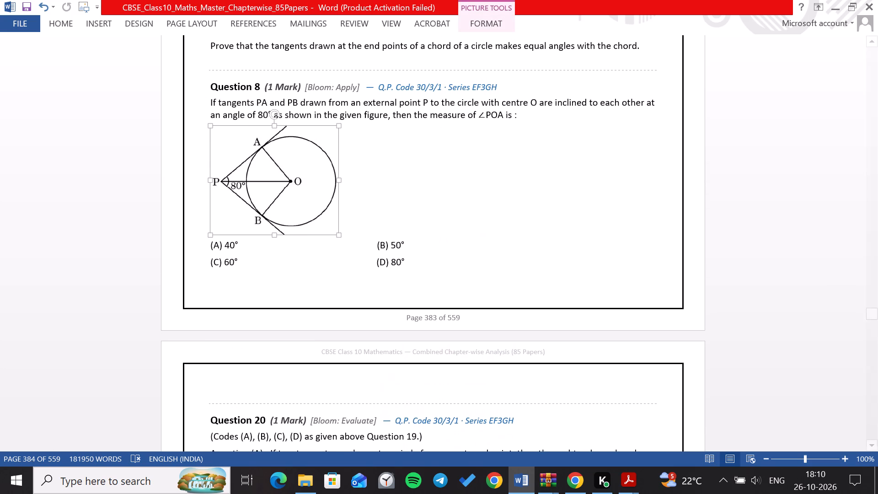
pyautogui.click(47, 24)
pyautogui.click(285, 64)
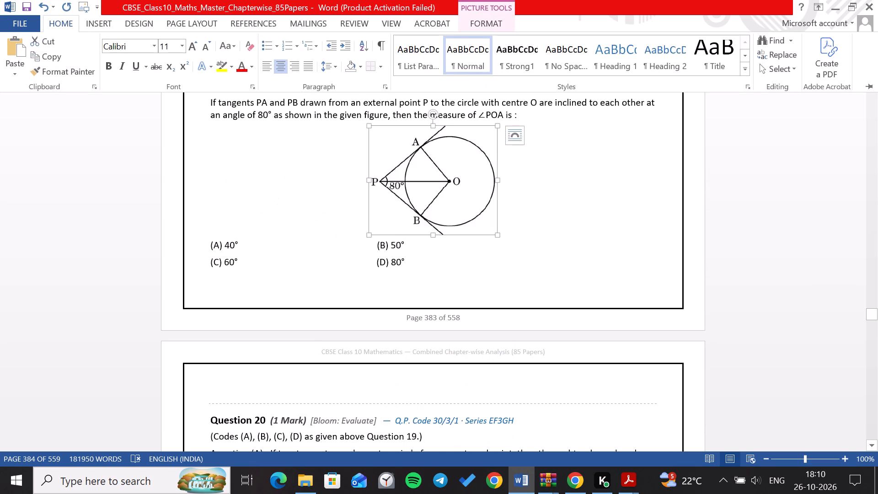
# Find the next diagram placeholder after Question 8, in Question 31 (Q.P. Code 30/3/1, Series EF3GH).
pyautogui.scroll(14, 315, 166)
pyautogui.scroll(-6, 417, 377)
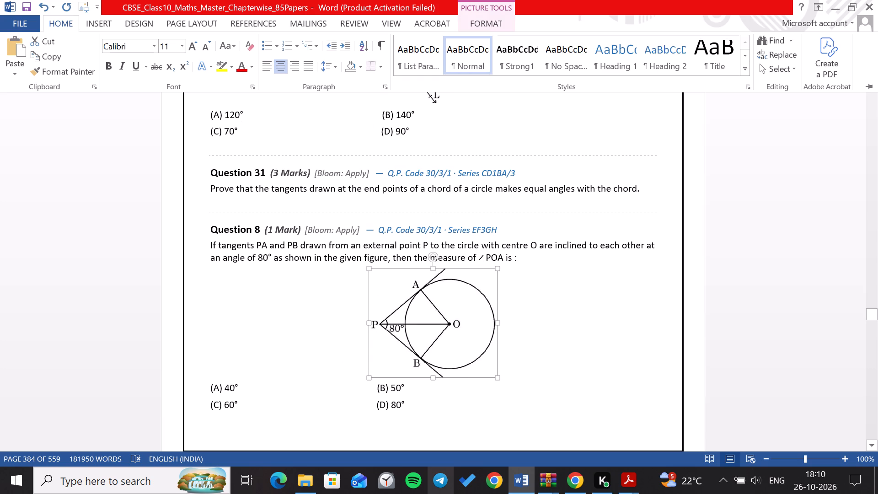
pyautogui.scroll(-20, 501, 205)
pyautogui.scroll(-4, 501, 205)
pyautogui.scroll(-6, 439, 308)
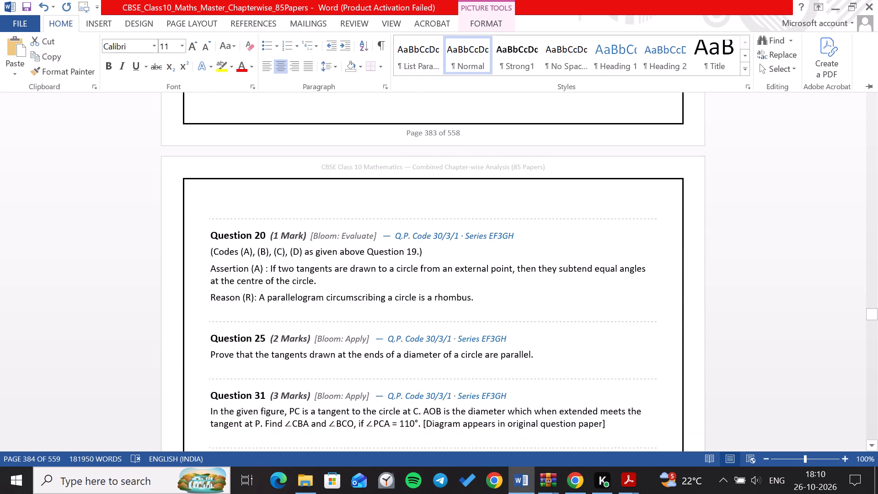
pyautogui.scroll(-7, 324, 295)
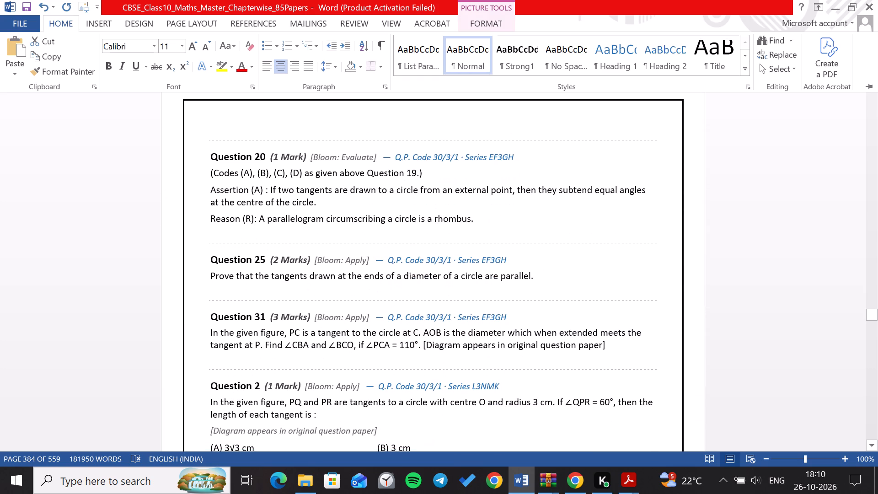
pyautogui.scroll(-6, 324, 295)
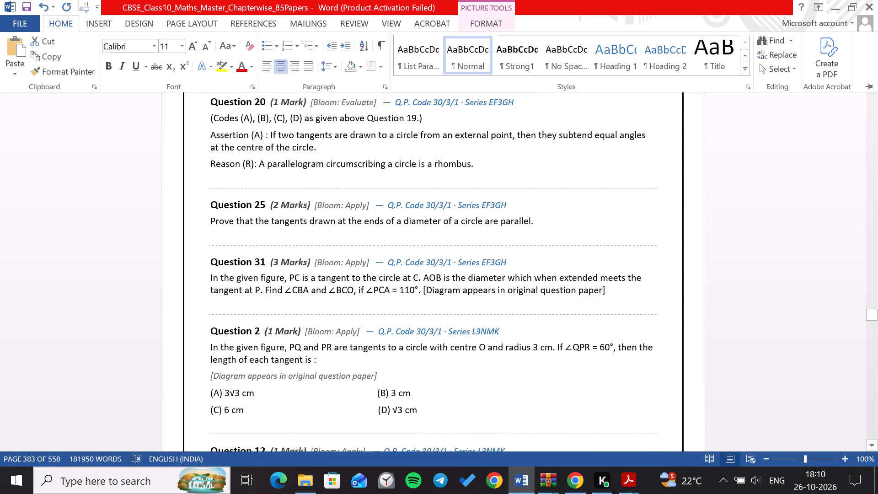
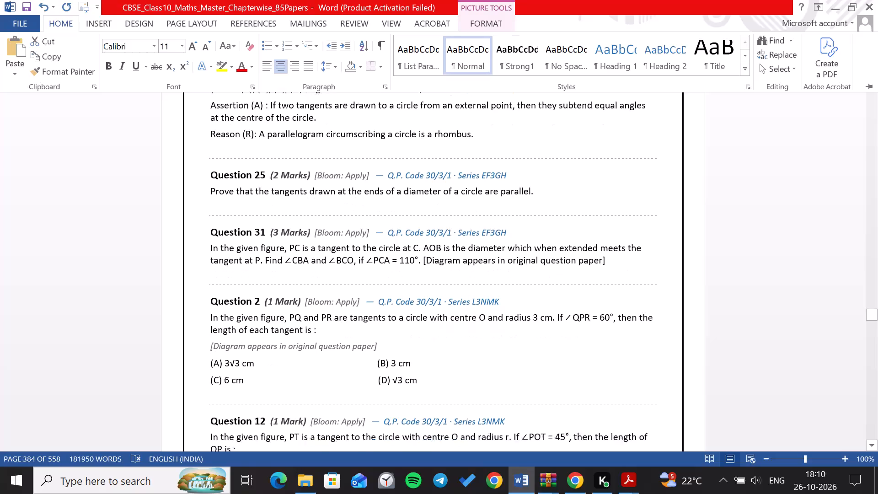
# Examine the diagram placeholders in Question 31 (Series EF3GH) and the Series L3NMK questions that follow it.
pyautogui.scroll(-4, 402, 293)
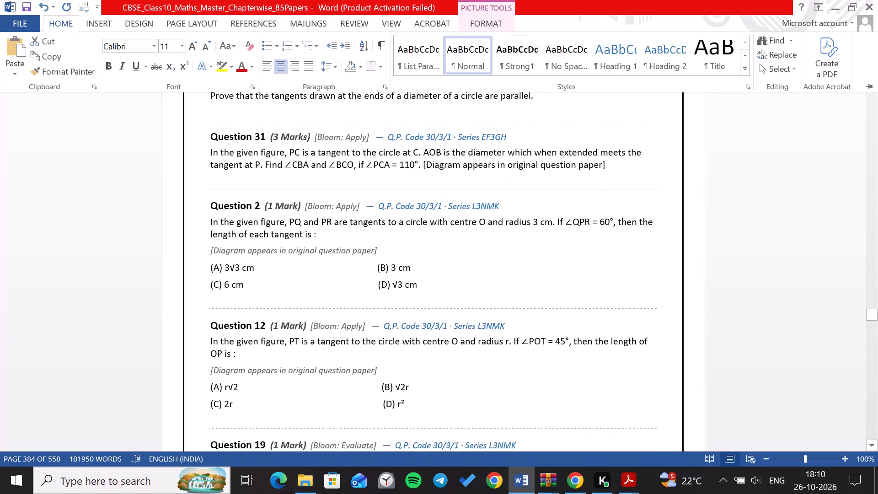
pyautogui.scroll(-9, 402, 293)
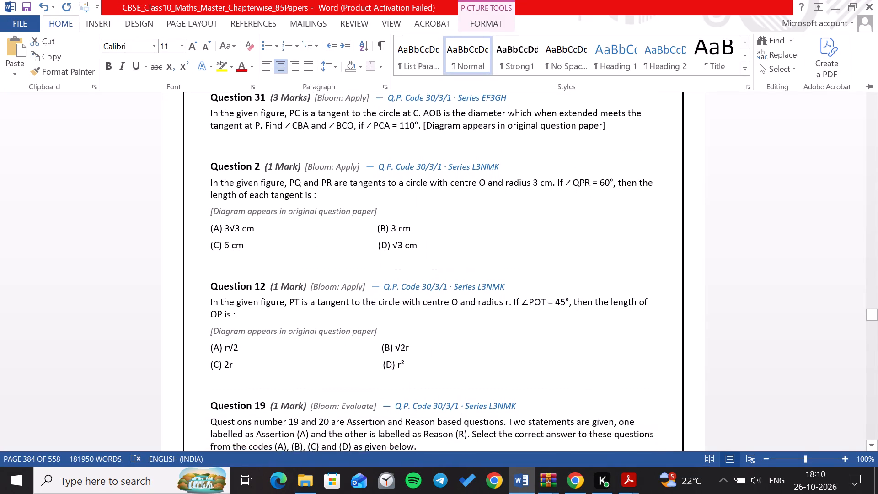
pyautogui.scroll(-11, 402, 293)
pyautogui.scroll(18, 402, 293)
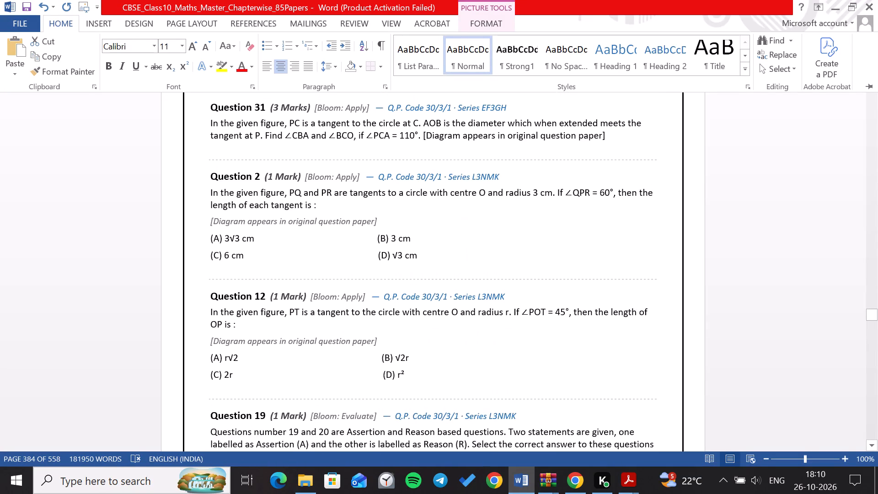
pyautogui.scroll(5, 402, 293)
pyautogui.scroll(-1, 402, 293)
pyautogui.scroll(6, 402, 293)
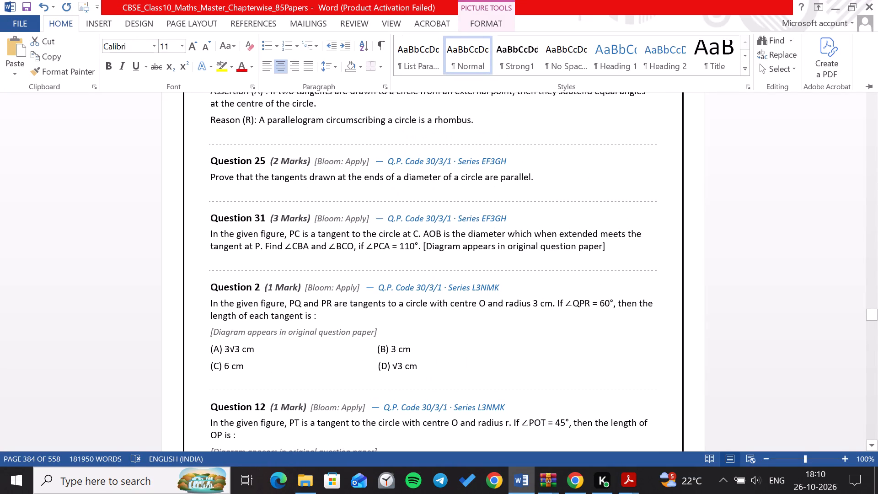
pyautogui.scroll(-8, 402, 293)
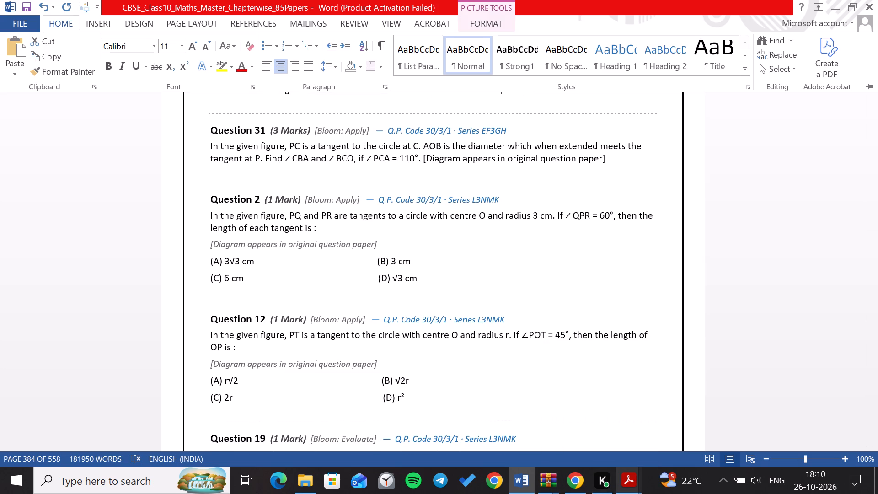
# Switch to the EF3GH 30-3-1 paper in Acrobat and capture Question 31's figure on PDF page 15, the circle with tangent PC.
pyautogui.click(752, 440)
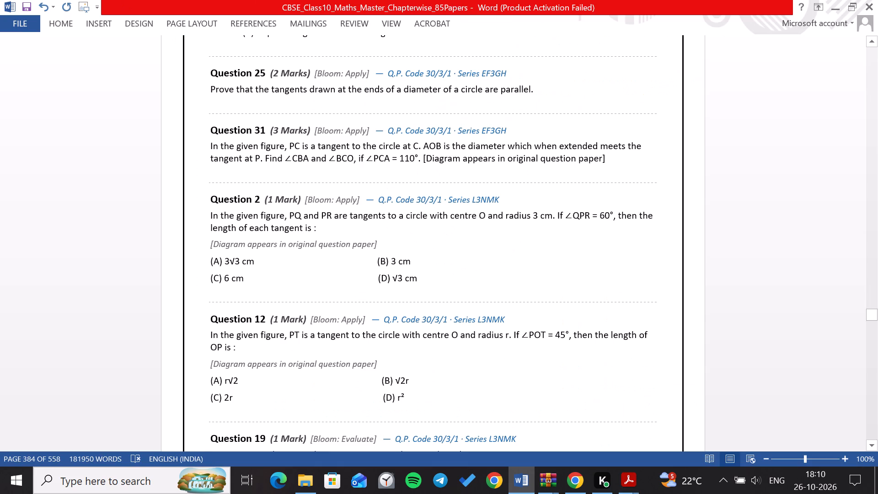
pyautogui.click(783, 438)
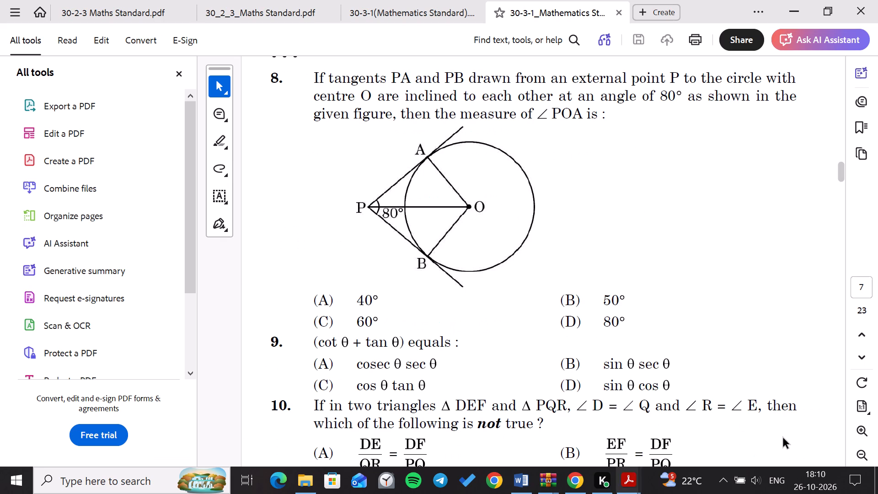
pyautogui.moveTo(841, 171); pyautogui.dragTo(844, 216)
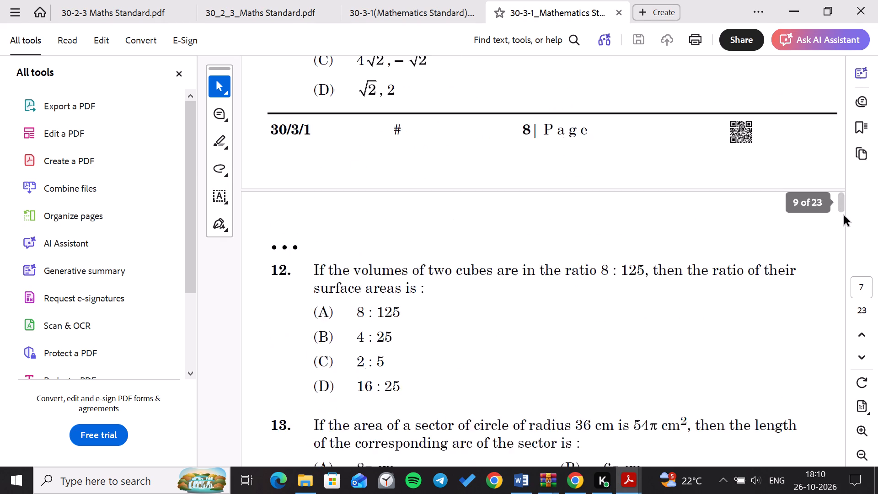
pyautogui.moveTo(844, 216); pyautogui.dragTo(851, 284)
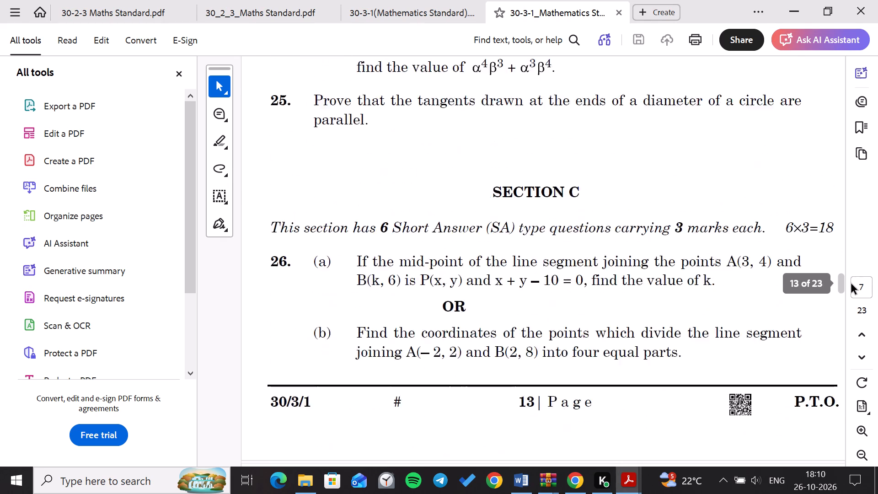
pyautogui.moveTo(851, 284); pyautogui.dragTo(851, 306)
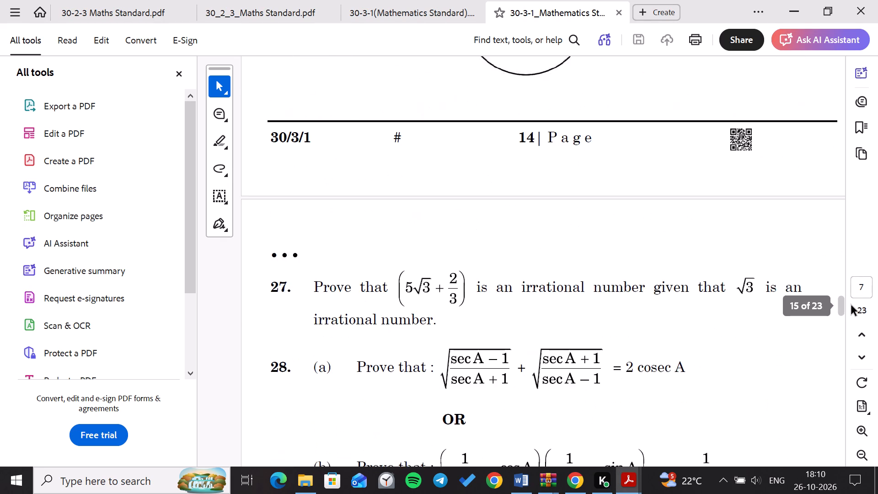
pyautogui.moveTo(851, 306); pyautogui.dragTo(850, 323)
pyautogui.scroll(8, 317, 313)
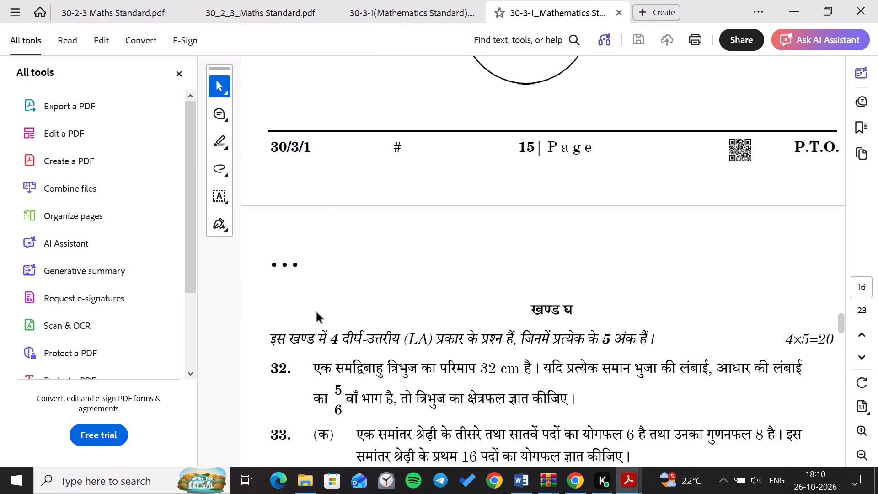
pyautogui.scroll(8, 432, 290)
pyautogui.scroll(-2, 432, 290)
pyautogui.press('shift+super+s')
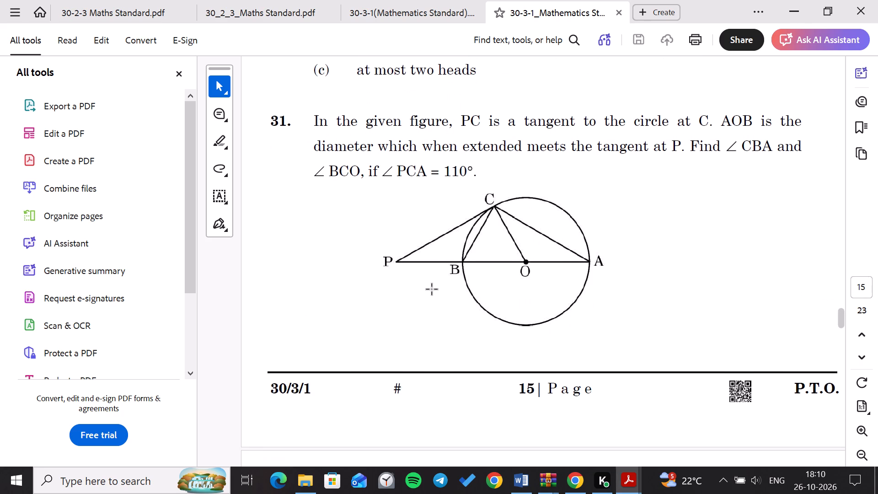
pyautogui.moveTo(377, 183); pyautogui.dragTo(609, 338)
# Back in Word, replace the diagram placeholder in Question 31 (Series EF3GH) with the captured figure on its own line.
pyautogui.click(527, 487)
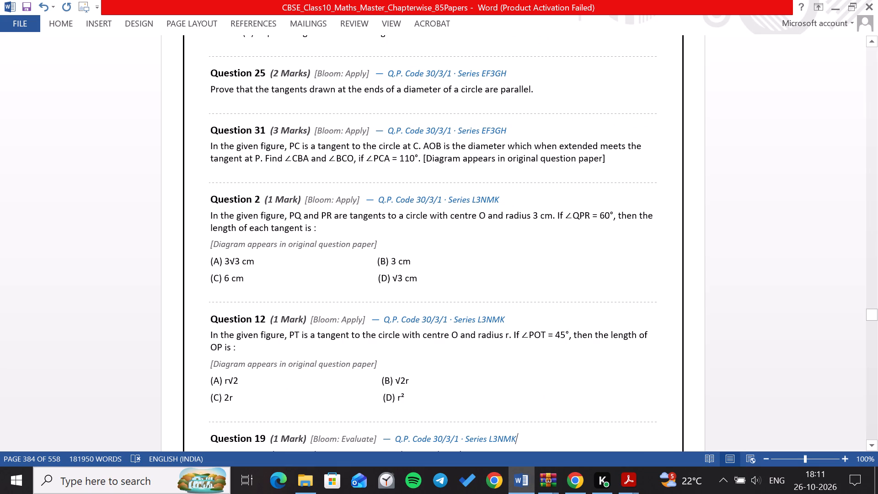
pyautogui.click(207, 244)
pyautogui.moveTo(423, 161); pyautogui.dragTo(567, 161)
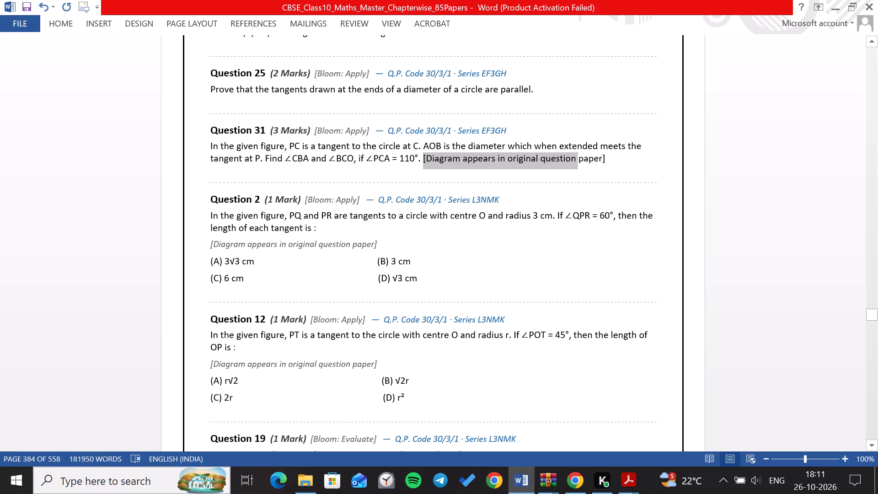
pyautogui.moveTo(567, 161); pyautogui.dragTo(605, 160)
pyautogui.press('BackSpace')
pyautogui.press('Return')
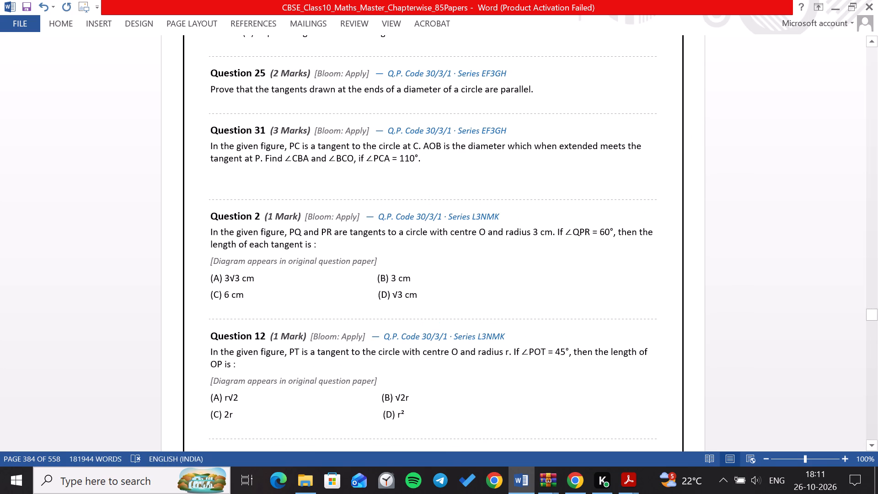
pyautogui.hotkey('ctrl', 'v')
# Shrink the Question 31 figure proportionally to about 78% of its pasted size and centre it.
pyautogui.scroll(-3, 400, 183)
pyautogui.click(396, 191)
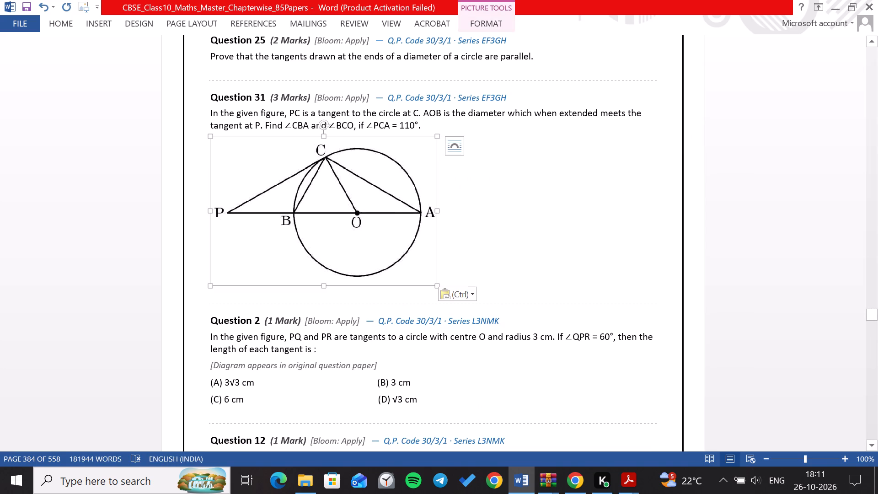
pyautogui.click(436, 284)
pyautogui.click(436, 284)
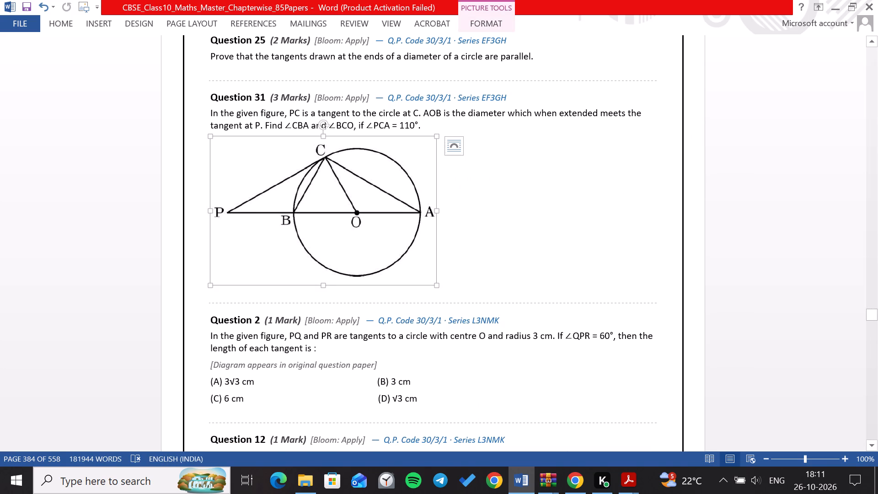
pyautogui.moveTo(436, 284); pyautogui.dragTo(387, 217)
pyautogui.click(58, 20)
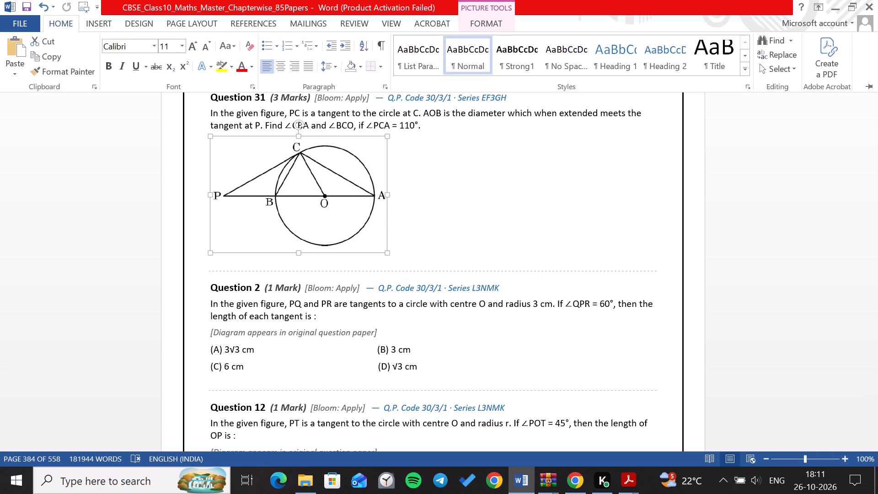
pyautogui.click(281, 68)
# For Question 2 (Series L3NMK), open the 30_3_1 Maths paper from the iLoveZIP_Create LM.zip archive in WinRAR.
pyautogui.scroll(-13, 395, 158)
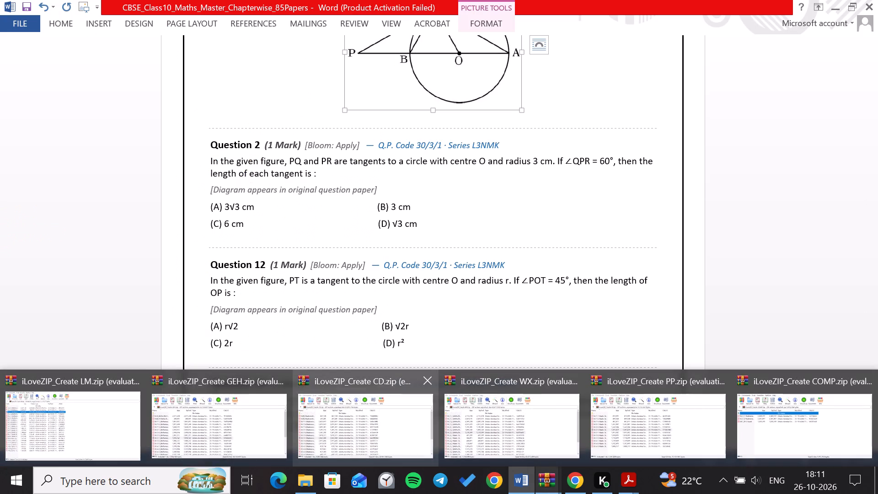
pyautogui.click(107, 412)
pyautogui.doubleClick(31, 161)
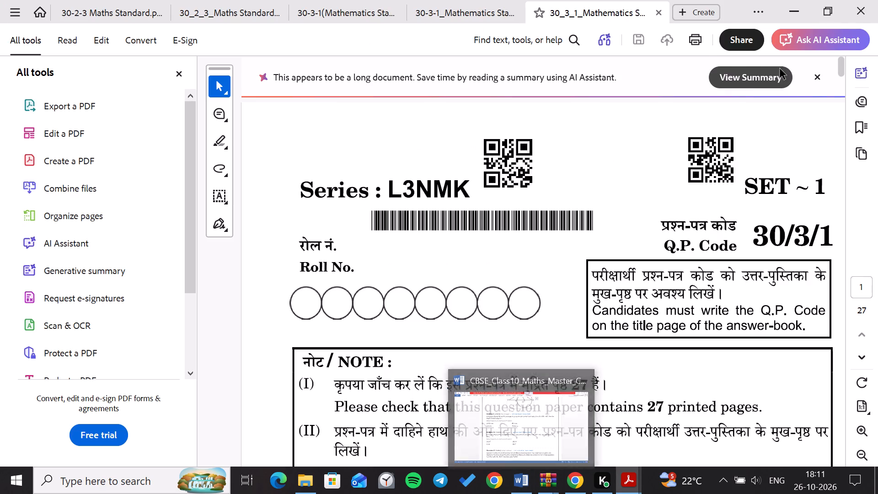
# In the L3NMK paper, capture Question 2's figure on PDF page 4, the circle with tangents PQ and PR at 60°.
pyautogui.moveTo(841, 69); pyautogui.dragTo(839, 115)
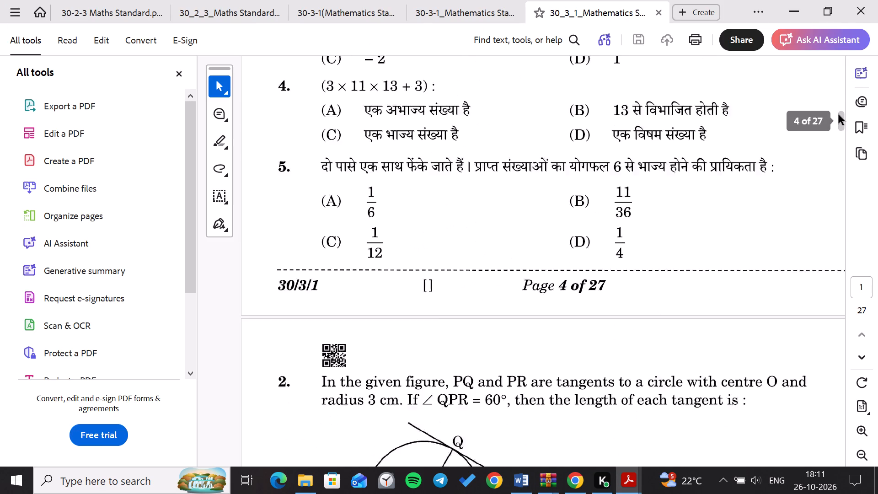
pyautogui.moveTo(839, 115); pyautogui.dragTo(839, 113)
pyautogui.hotkey('shift', 's')
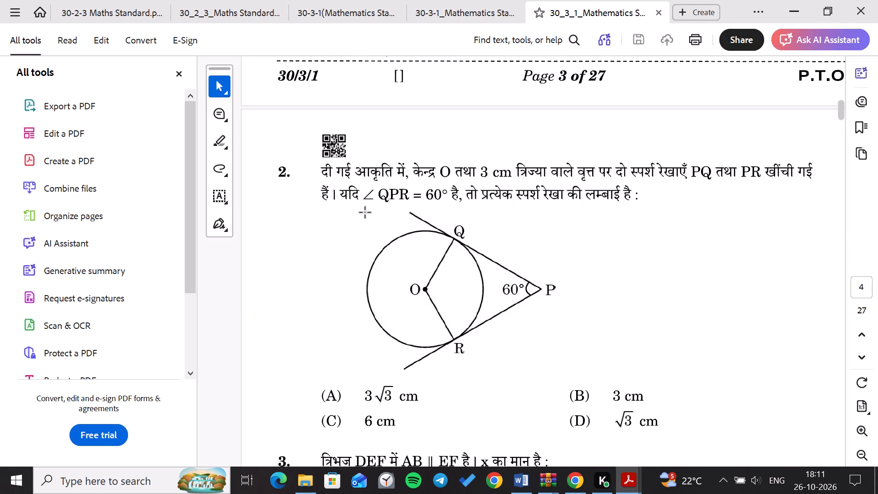
pyautogui.press('shift+super+s')
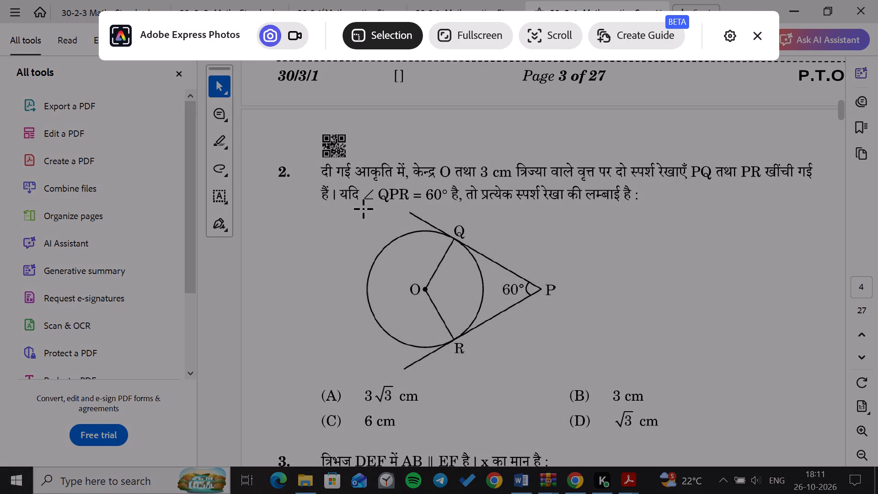
pyautogui.moveTo(363, 208); pyautogui.dragTo(515, 371)
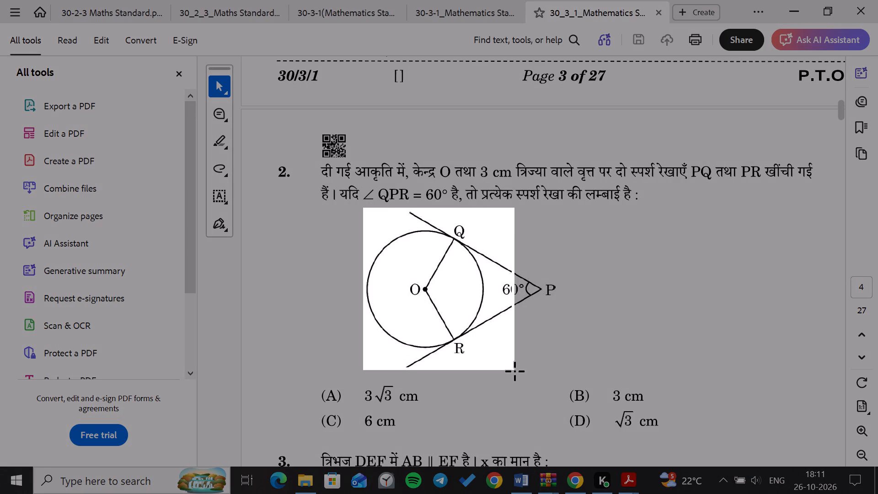
pyautogui.moveTo(515, 371); pyautogui.dragTo(562, 379)
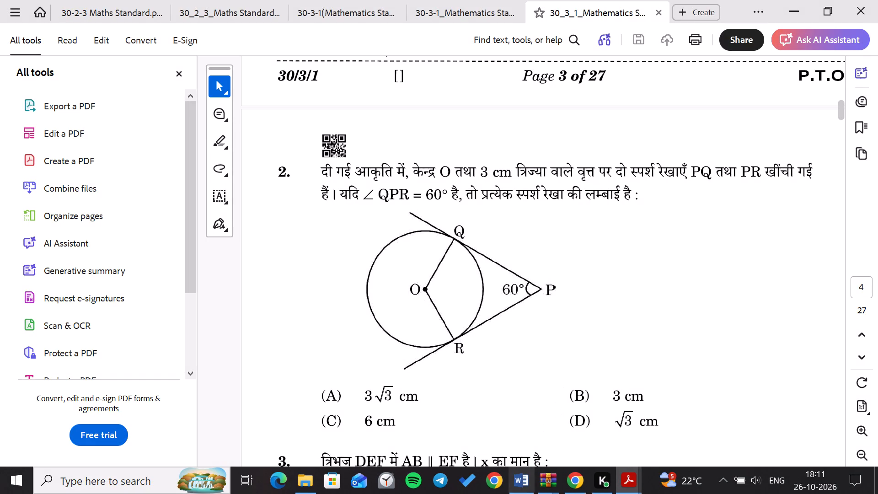
# Back in Word, replace the diagram placeholder in Question 2 (Series L3NMK) with the captured figure on its own line above the options.
pyautogui.click(524, 476)
pyautogui.moveTo(217, 191); pyautogui.dragTo(284, 190)
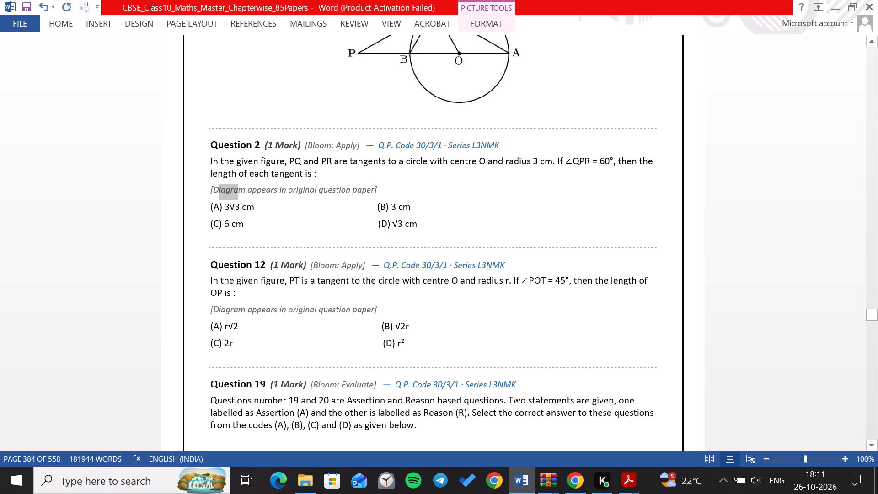
pyautogui.moveTo(284, 190); pyautogui.dragTo(337, 193)
pyautogui.click(361, 193)
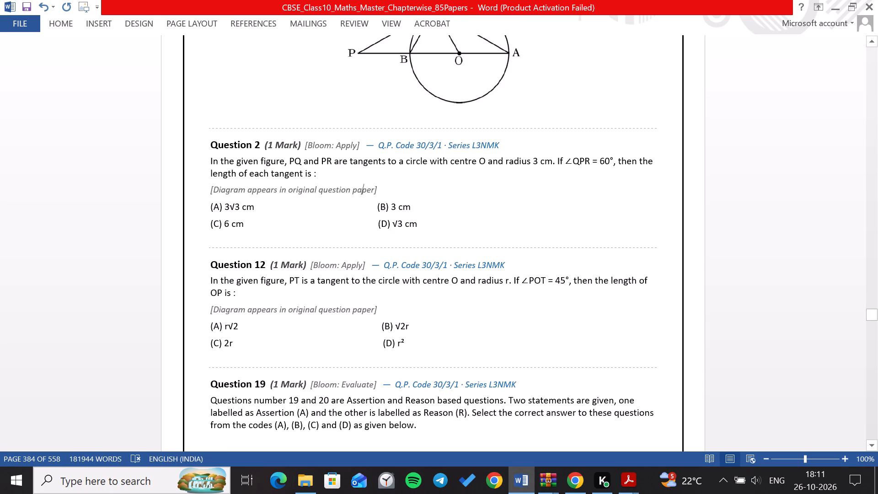
pyautogui.moveTo(207, 188); pyautogui.dragTo(377, 189)
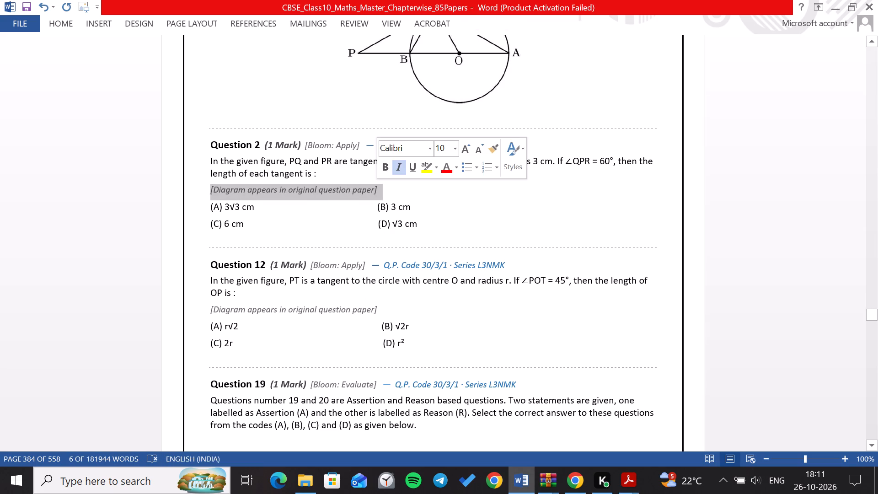
pyautogui.press('BackSpace')
pyautogui.press('Return')
pyautogui.press('Up')
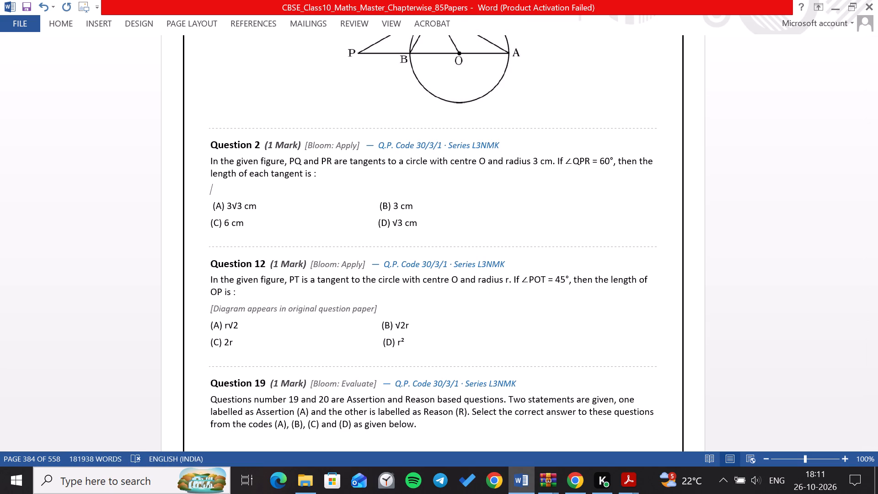
pyautogui.hotkey('ctrl', 'v')
# Shrink the Question 2 figure proportionally to about 65% of its pasted size and centre it.
pyautogui.click(353, 262)
pyautogui.scroll(-4, 348, 262)
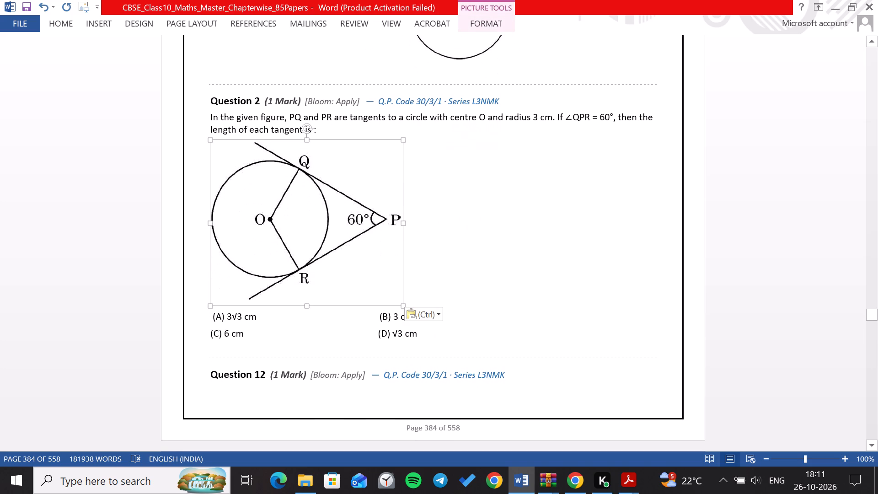
pyautogui.click(402, 304)
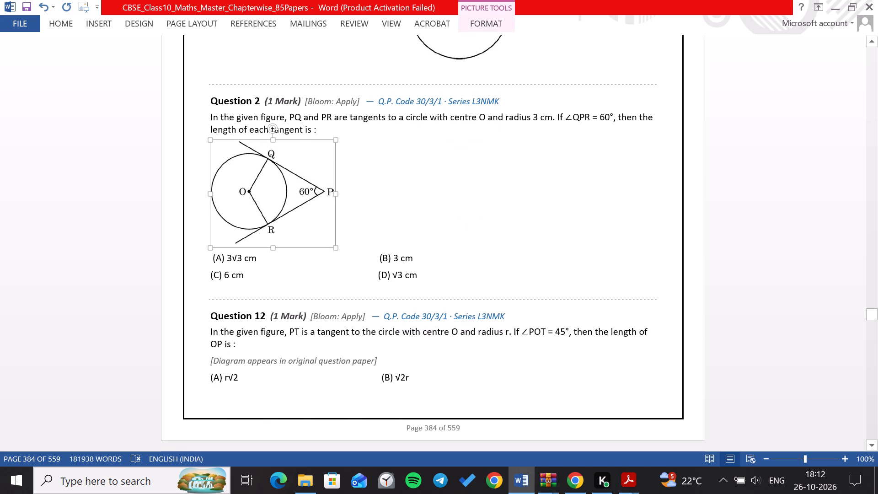
pyautogui.click(70, 21)
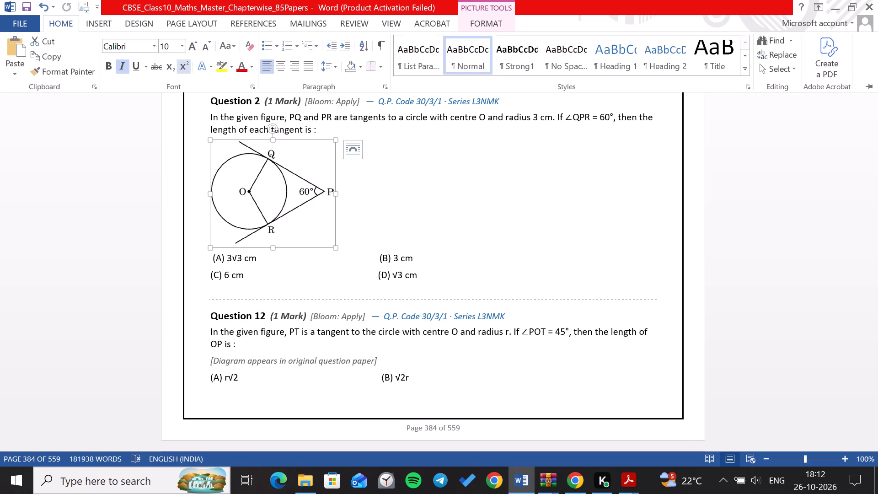
pyautogui.click(275, 71)
pyautogui.click(575, 210)
pyautogui.click(575, 210)
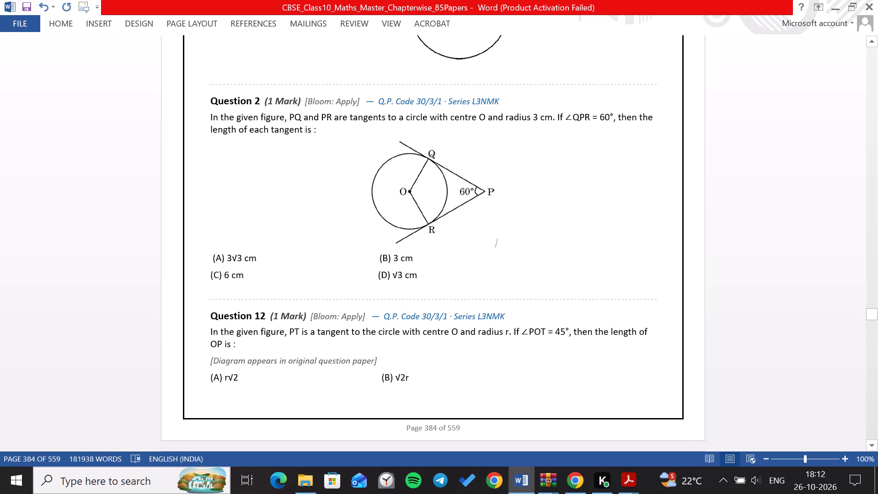
# For Question 12 (Series L3NMK), capture the tangent PT figure with the 45° angle from page 8 of the 30_3_1 Maths PDF.
pyautogui.scroll(-6, 593, 322)
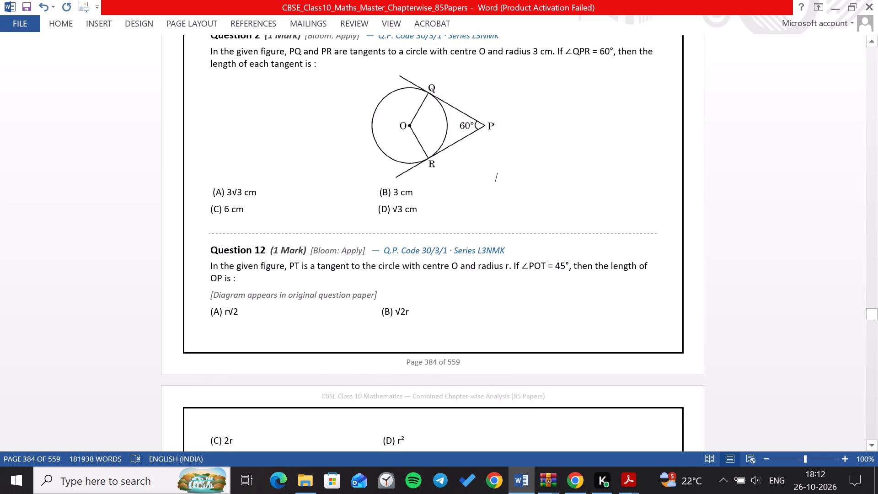
pyautogui.scroll(-5, 580, 306)
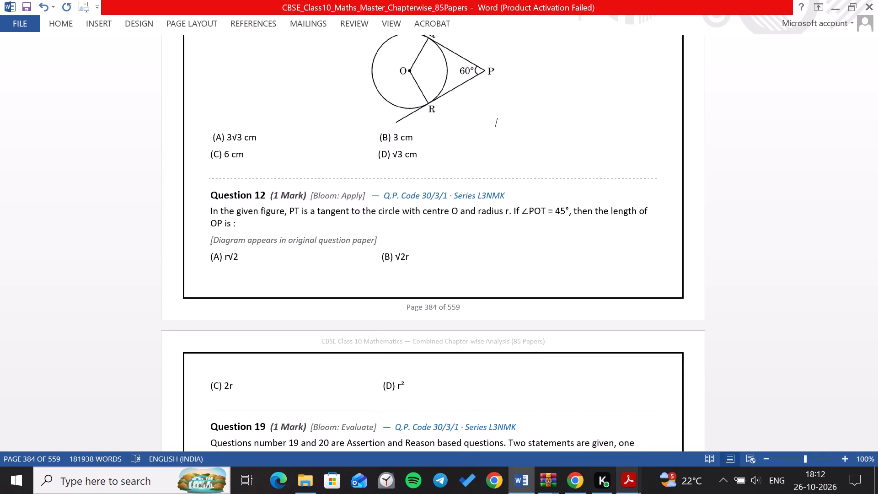
pyautogui.click(856, 404)
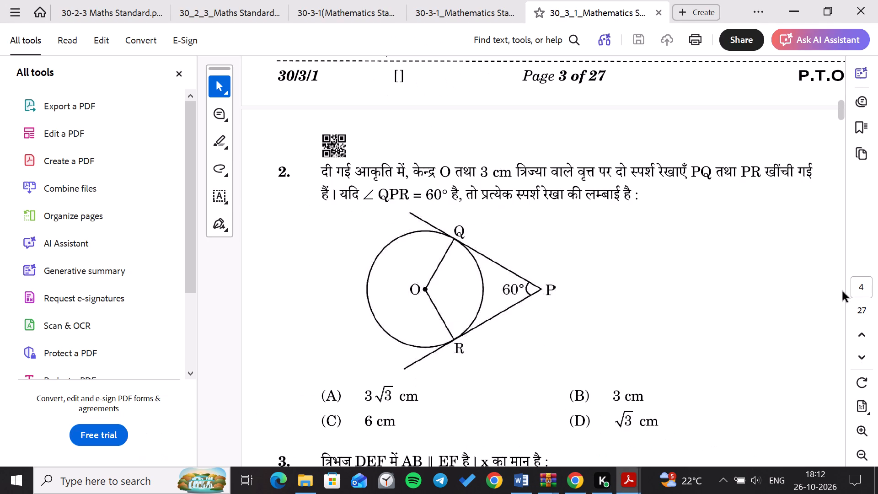
pyautogui.moveTo(843, 112); pyautogui.dragTo(842, 121)
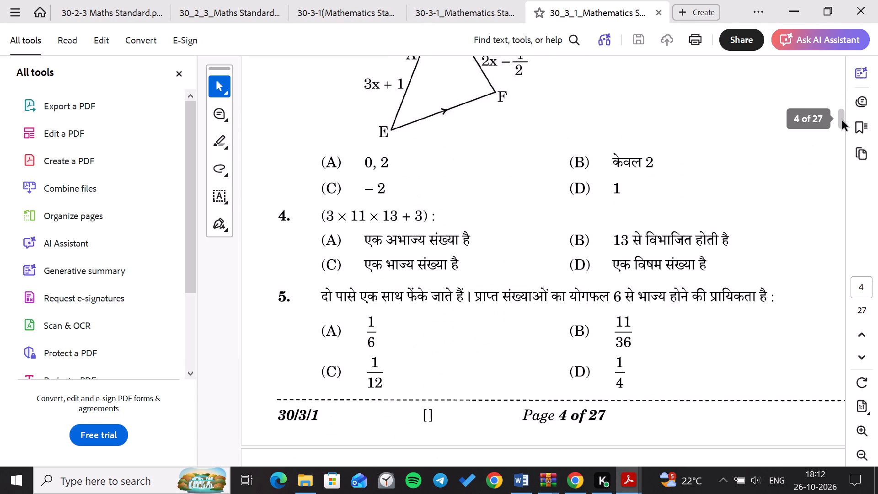
pyautogui.moveTo(842, 121); pyautogui.dragTo(842, 151)
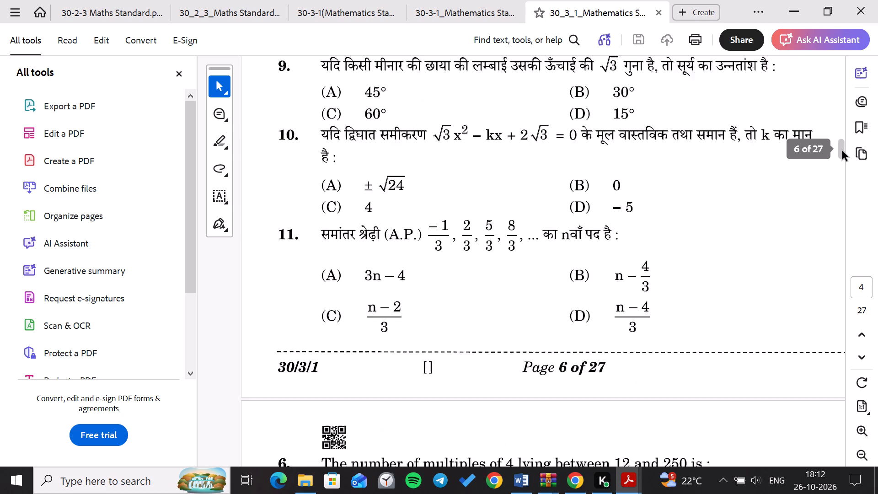
pyautogui.moveTo(842, 151); pyautogui.dragTo(841, 177)
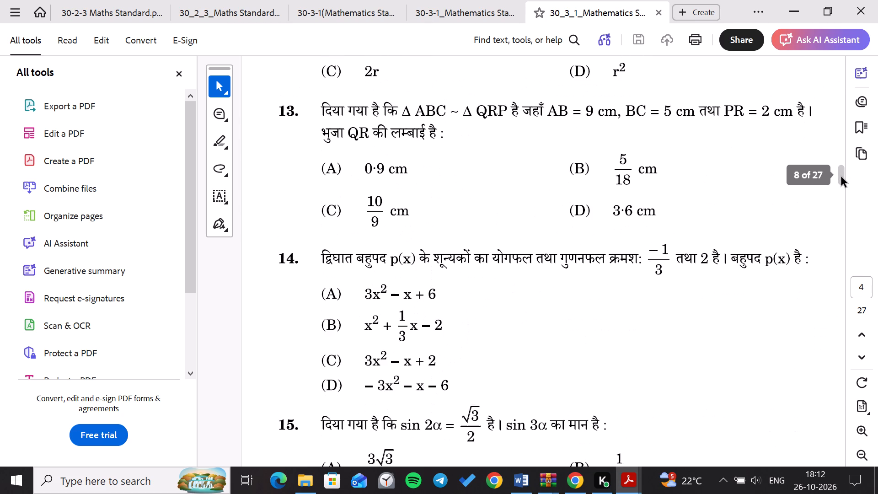
pyautogui.moveTo(841, 177); pyautogui.dragTo(842, 173)
pyautogui.scroll(6, 406, 243)
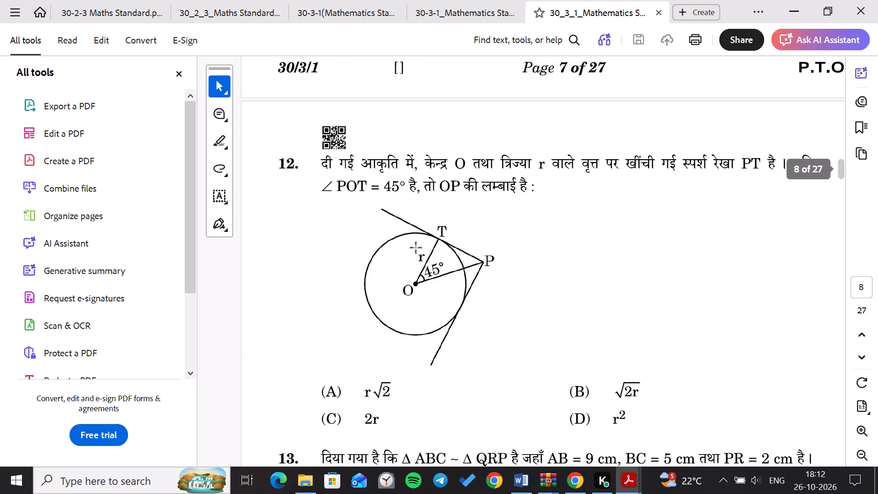
pyautogui.scroll(-2, 416, 249)
pyautogui.press('shift+super+s')
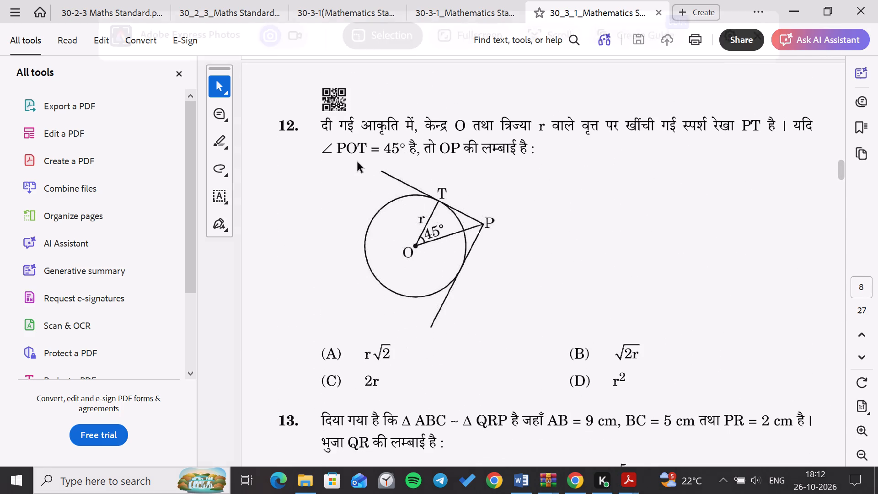
pyautogui.moveTo(356, 164); pyautogui.dragTo(501, 341)
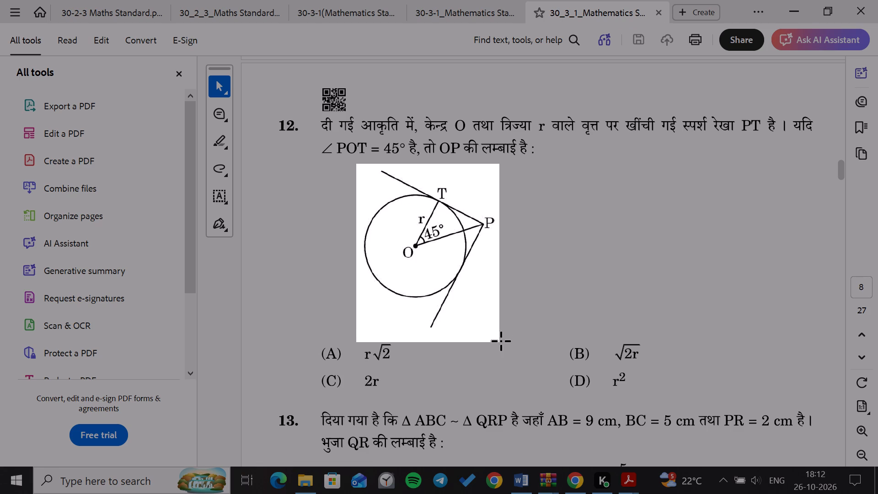
pyautogui.moveTo(501, 341); pyautogui.dragTo(503, 334)
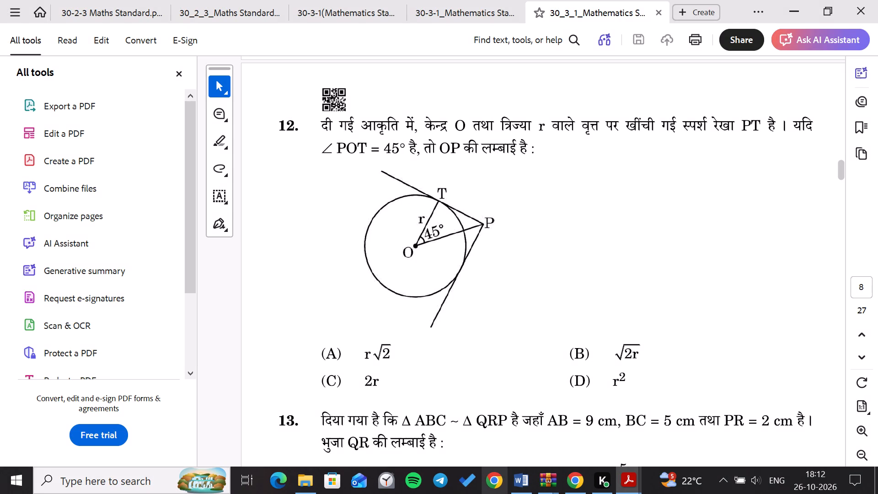
# Back in Word, replace the diagram placeholder in Question 12 (Q.P. Code 30/3/1, Series L3NMK) with the captured figure.
pyautogui.click(514, 491)
pyautogui.moveTo(209, 232); pyautogui.dragTo(242, 237)
pyautogui.click(219, 240)
pyautogui.moveTo(206, 240); pyautogui.dragTo(388, 240)
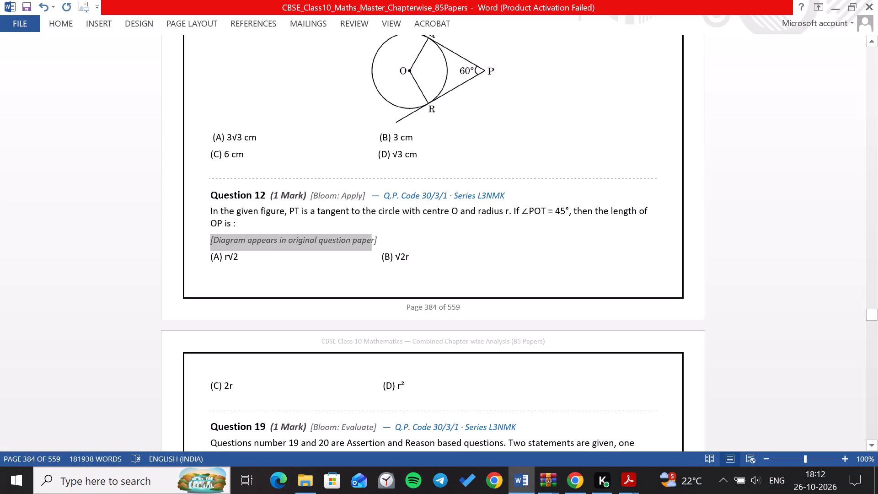
pyautogui.moveTo(388, 240); pyautogui.dragTo(378, 240)
pyautogui.press('BackSpace')
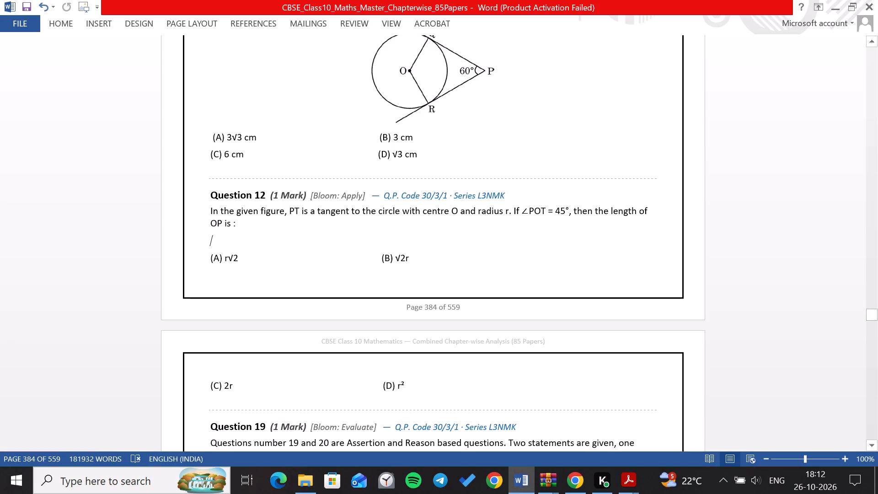
pyautogui.hotkey('ctrl', 'v')
# Centre the Question 12 figure and shrink it proportionally to about 63% of its pasted size.
pyautogui.scroll(-4, 378, 240)
pyautogui.click(316, 306)
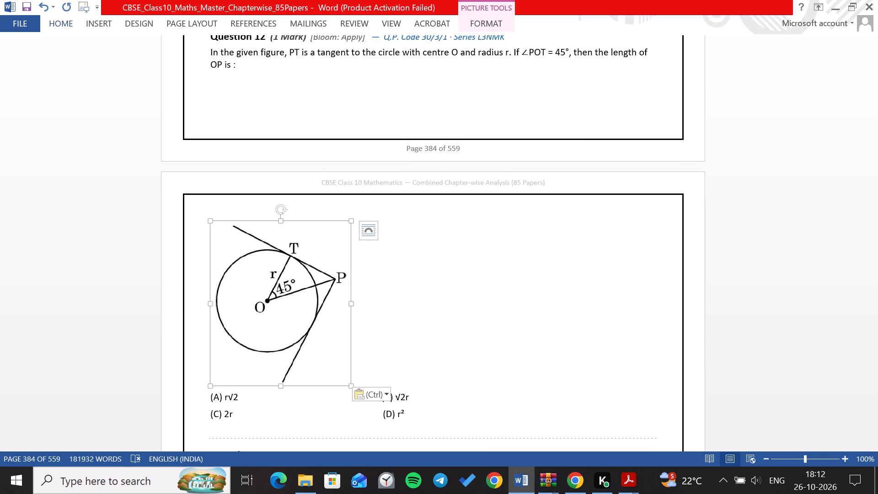
pyautogui.click(46, 21)
pyautogui.click(278, 69)
pyautogui.scroll(-7, 347, 211)
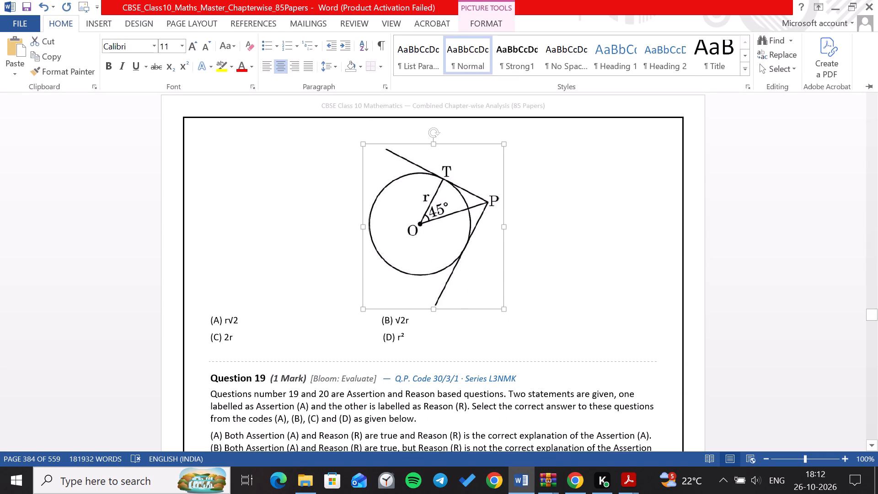
pyautogui.click(501, 309)
pyautogui.moveTo(501, 309); pyautogui.dragTo(452, 234)
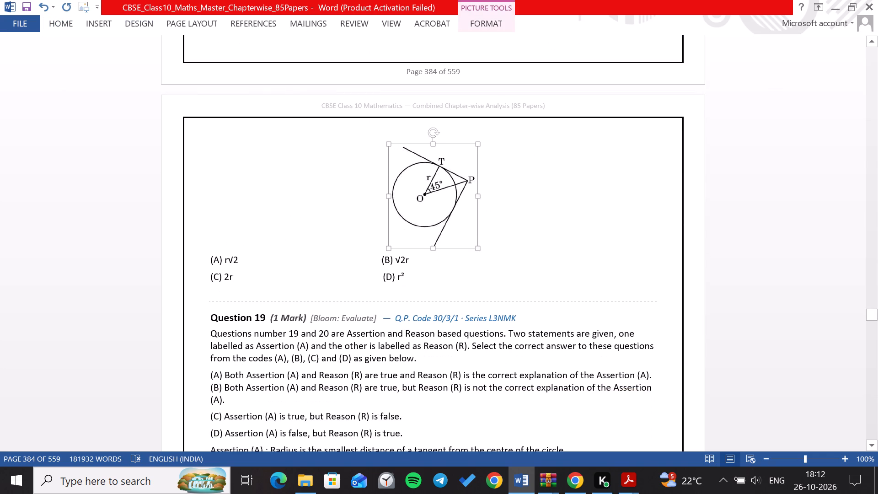
pyautogui.moveTo(452, 234); pyautogui.dragTo(463, 250)
# Review the Circles questions from Question 19 (30/3/1, Series L3NMK) through the 30/3/3 papers for remaining diagram placeholders.
pyautogui.scroll(-8, 336, 268)
pyautogui.scroll(-20, 336, 268)
pyautogui.scroll(-1, 336, 268)
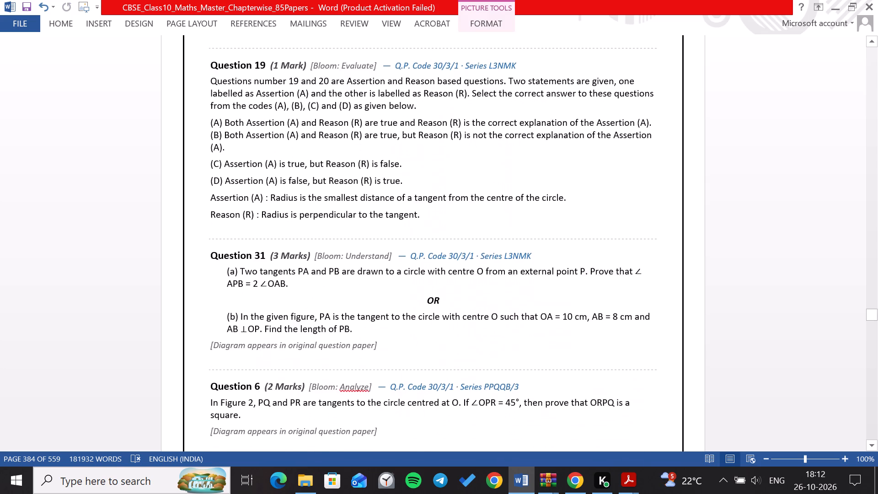
pyautogui.scroll(-20, 336, 268)
pyautogui.scroll(-20, 336, 268)
pyautogui.scroll(-12, 336, 268)
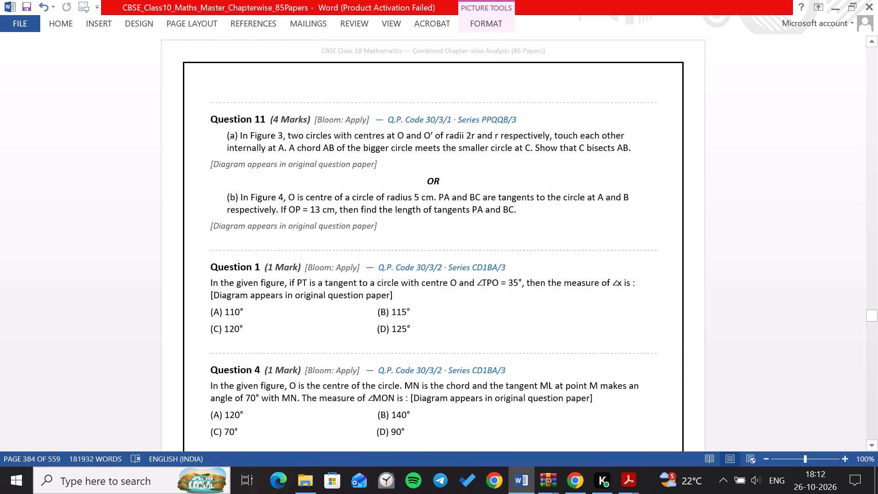
pyautogui.scroll(-20, 336, 268)
pyautogui.scroll(-11, 336, 268)
pyautogui.scroll(-15, 336, 268)
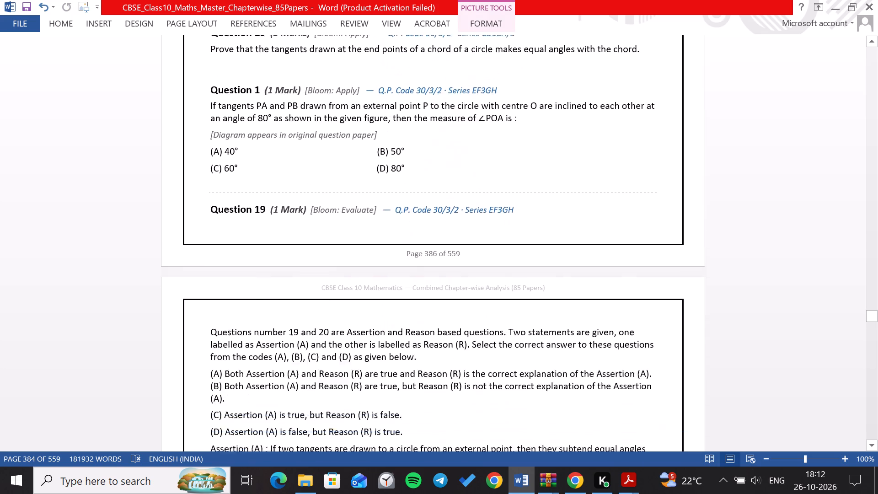
pyautogui.scroll(-20, 336, 269)
pyautogui.scroll(-18, 336, 269)
pyautogui.scroll(-6, 336, 271)
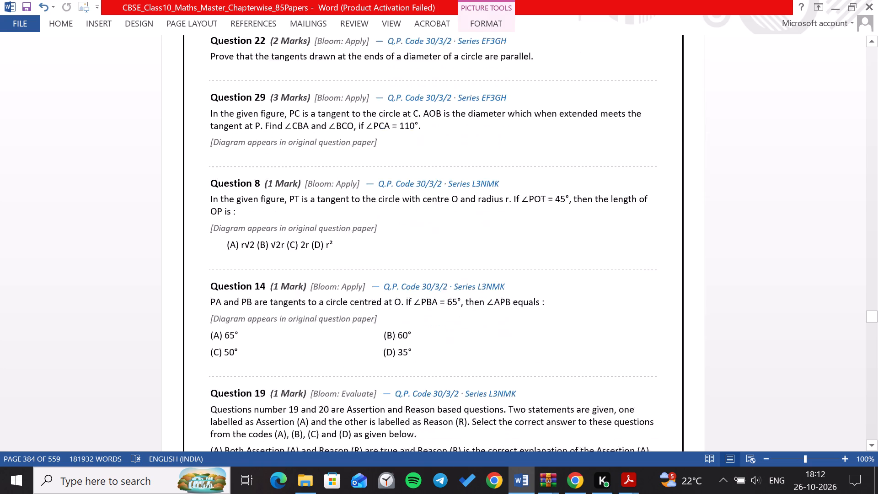
pyautogui.scroll(-20, 336, 271)
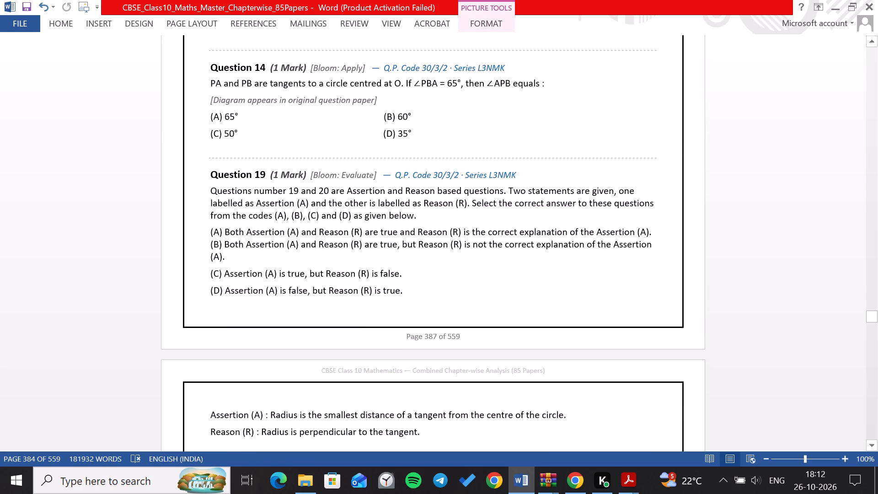
pyautogui.scroll(-20, 339, 265)
pyautogui.scroll(-6, 339, 265)
pyautogui.scroll(1, 342, 290)
pyautogui.scroll(-20, 342, 292)
pyautogui.scroll(-9, 342, 292)
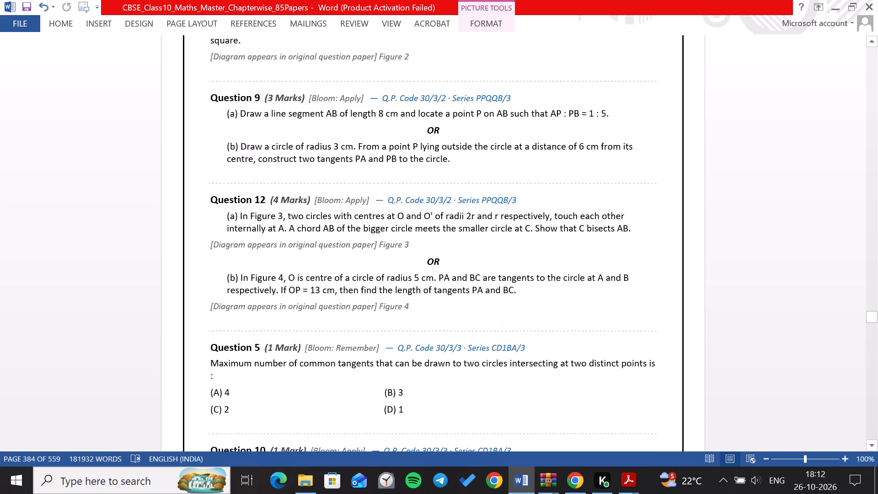
pyautogui.scroll(-20, 339, 306)
pyautogui.scroll(-20, 339, 306)
pyautogui.scroll(-18, 339, 306)
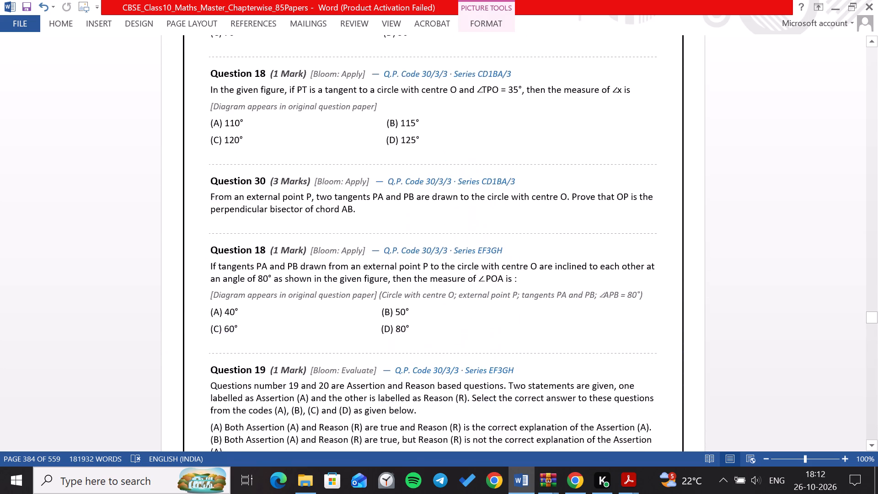
pyautogui.scroll(-20, 334, 330)
pyautogui.scroll(-20, 334, 330)
pyautogui.scroll(-18, 334, 330)
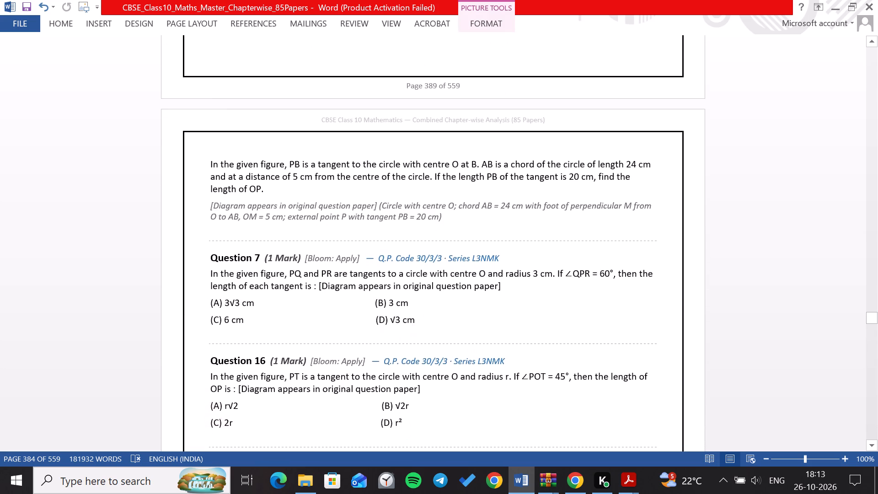
pyautogui.scroll(-12, 331, 350)
pyautogui.scroll(-20, 331, 352)
pyautogui.scroll(-20, 331, 352)
pyautogui.scroll(-2, 331, 352)
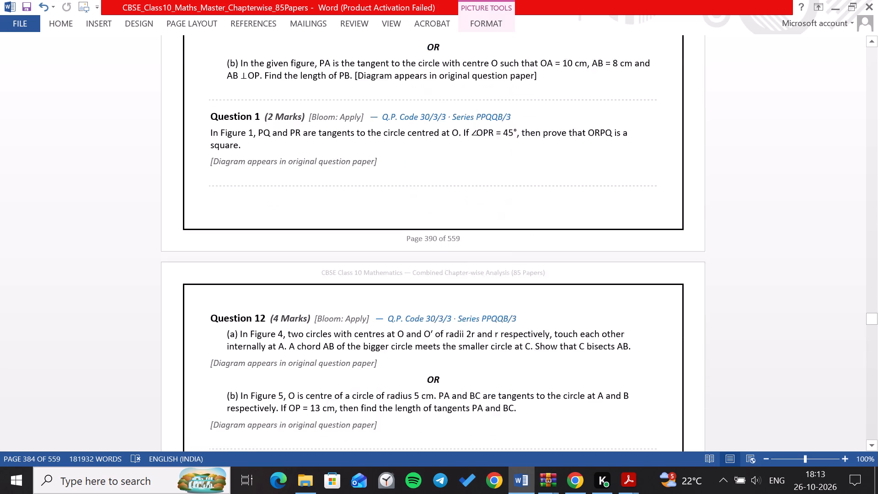
pyautogui.scroll(-7, 331, 354)
# Look ahead to where the Circles chapter ends and examine its last questions, through the 30/S/1 papers, for remaining diagram placeholders.
pyautogui.moveTo(870, 320); pyautogui.dragTo(870, 326)
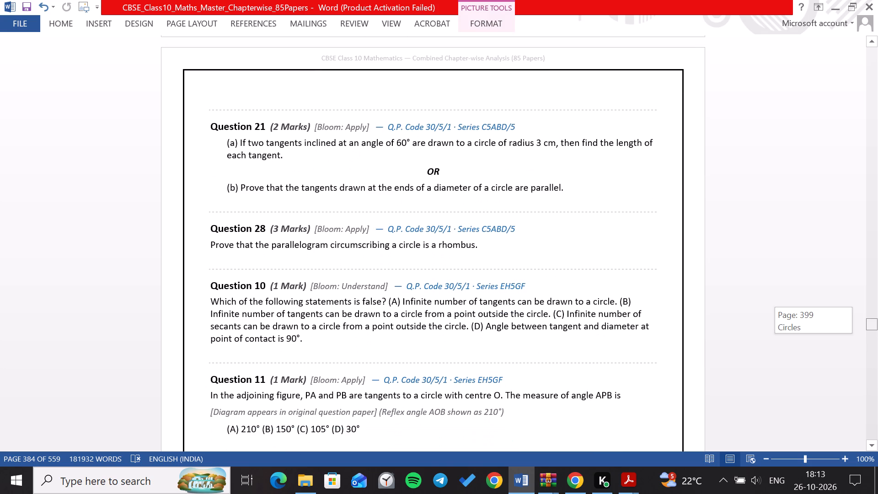
pyautogui.moveTo(870, 326); pyautogui.dragTo(870, 339)
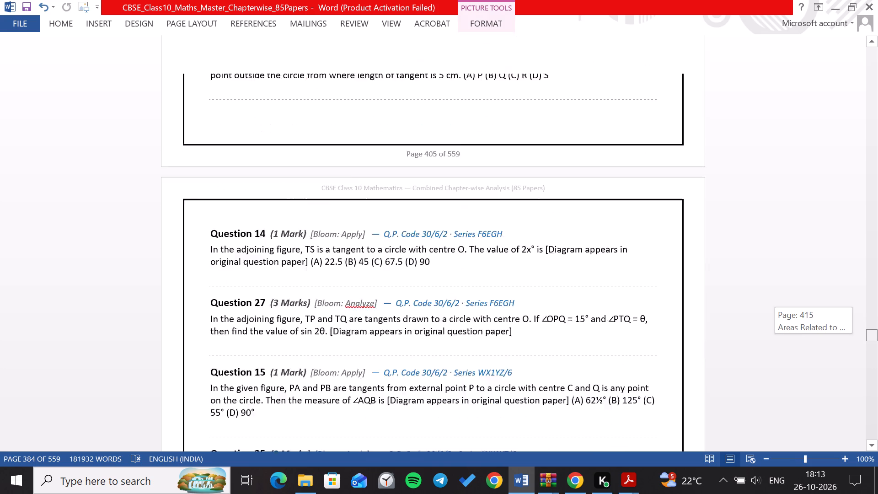
pyautogui.moveTo(870, 339); pyautogui.dragTo(870, 338)
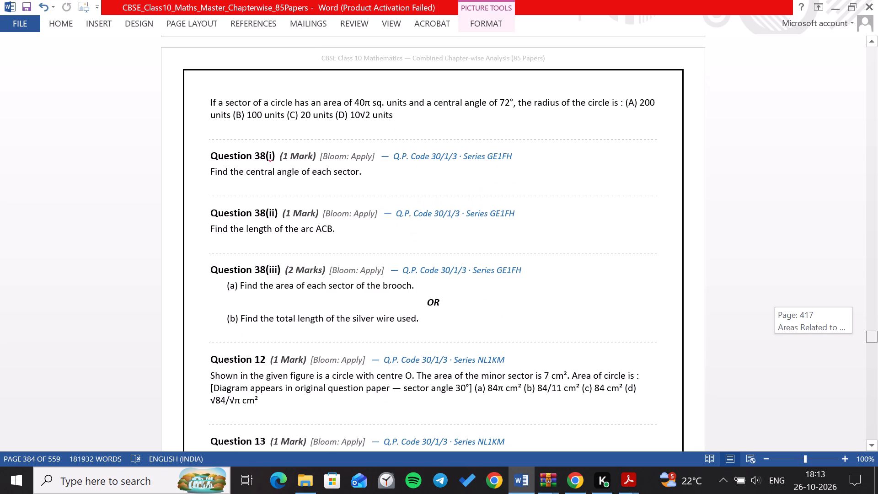
pyautogui.moveTo(870, 338); pyautogui.dragTo(870, 329)
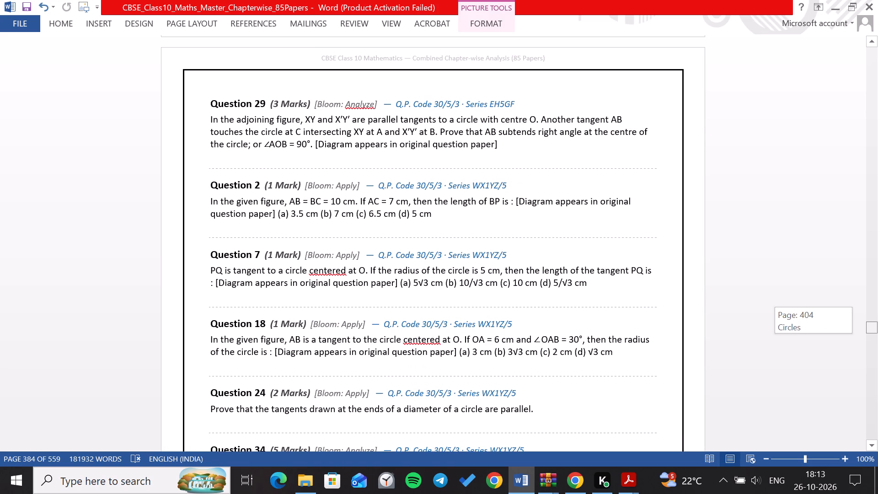
pyautogui.moveTo(870, 329); pyautogui.dragTo(870, 330)
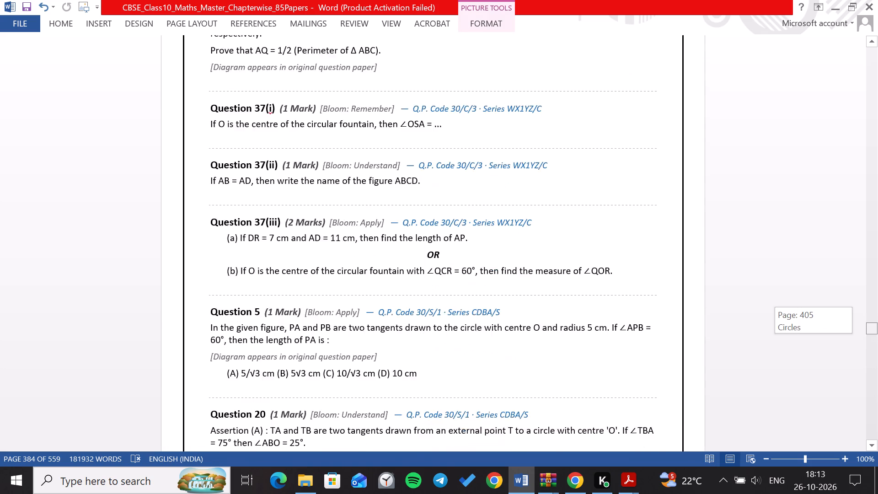
pyautogui.moveTo(870, 330); pyautogui.dragTo(870, 332)
pyautogui.scroll(-2, 454, 280)
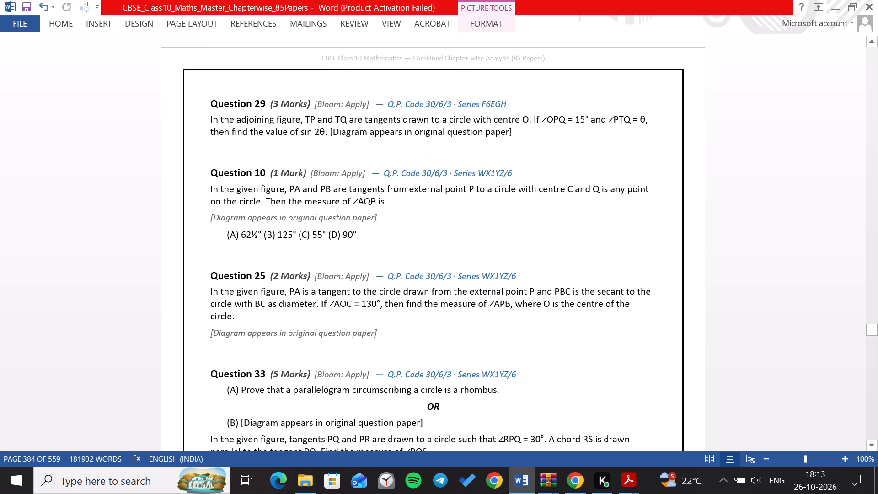
pyautogui.scroll(-20, 454, 284)
pyautogui.scroll(-20, 454, 284)
pyautogui.scroll(-15, 454, 284)
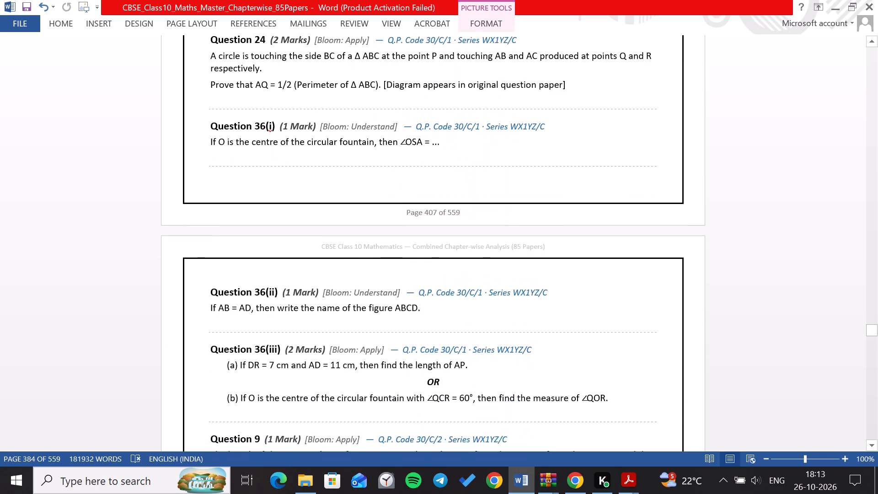
pyautogui.scroll(-20, 434, 339)
pyautogui.scroll(-20, 434, 339)
pyautogui.scroll(-15, 434, 339)
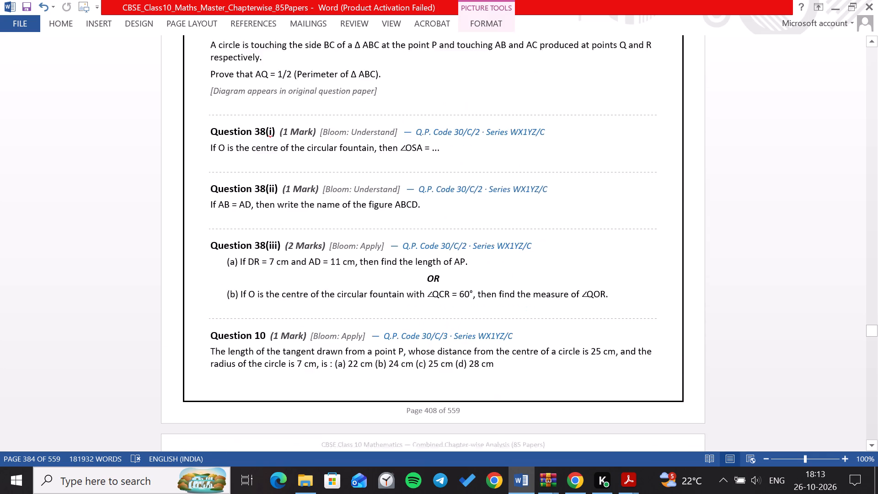
pyautogui.scroll(-20, 433, 339)
pyautogui.scroll(-20, 433, 339)
pyautogui.scroll(-15, 433, 339)
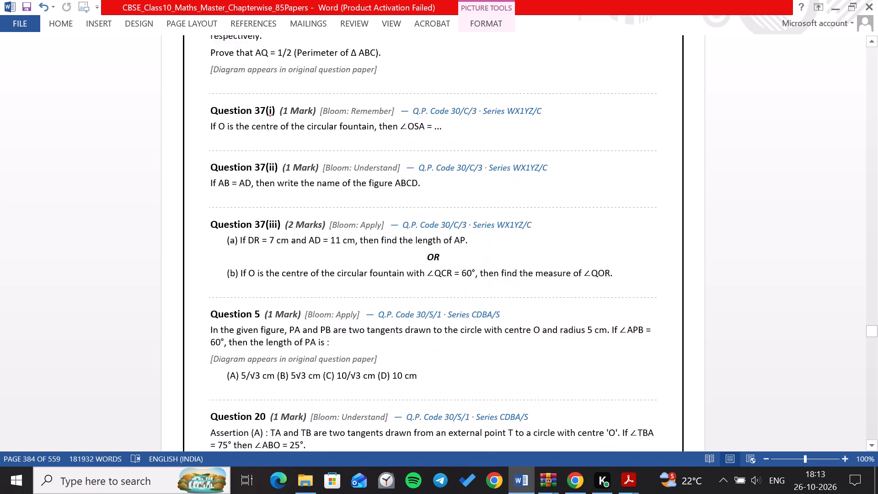
pyautogui.scroll(-20, 430, 347)
pyautogui.scroll(-20, 430, 347)
pyautogui.scroll(-5, 430, 347)
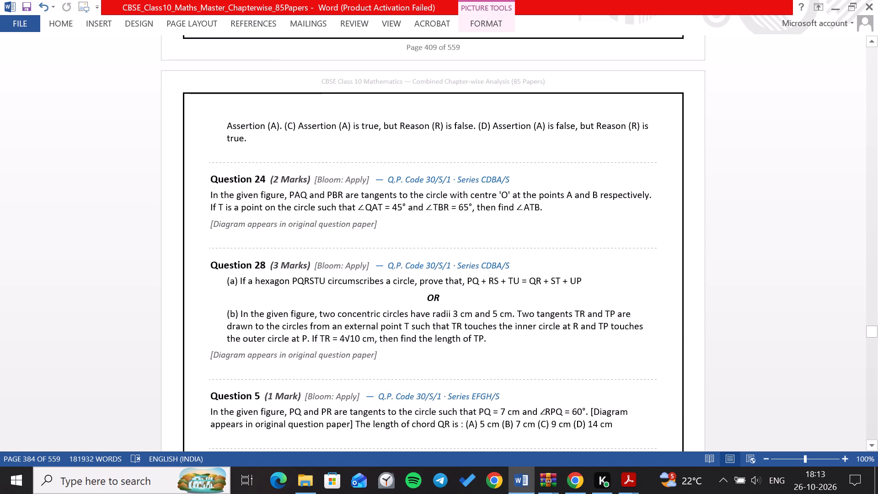
pyautogui.scroll(-17, 429, 354)
pyautogui.scroll(-5, 429, 354)
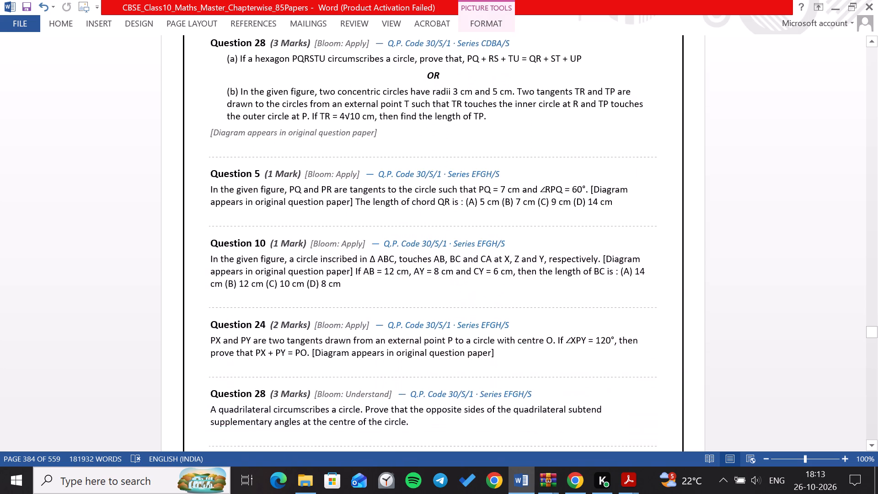
# Examine the last Circles questions, from the 30/S/1 through the 30/S/3 papers to the chapter's end, for remaining diagram placeholders.
pyautogui.scroll(-20, 435, 338)
pyautogui.scroll(-20, 435, 338)
pyautogui.scroll(-3, 435, 338)
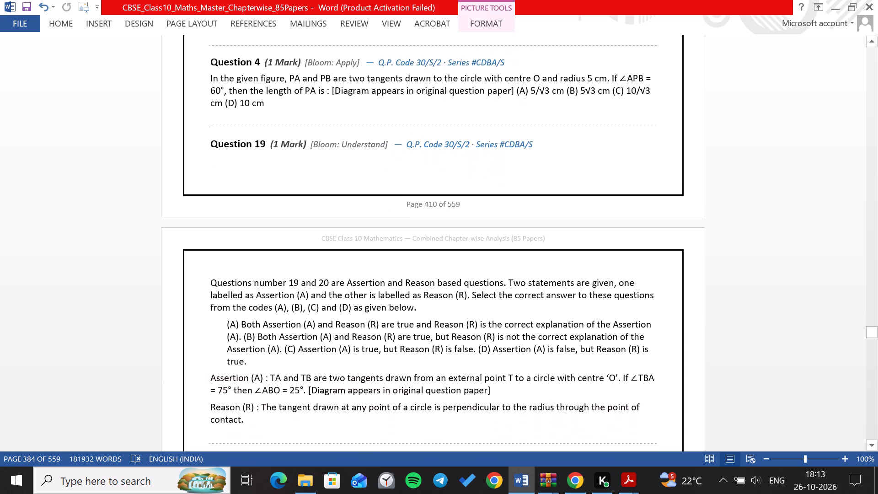
pyautogui.scroll(-20, 435, 331)
pyautogui.scroll(-20, 435, 331)
pyautogui.scroll(-10, 435, 331)
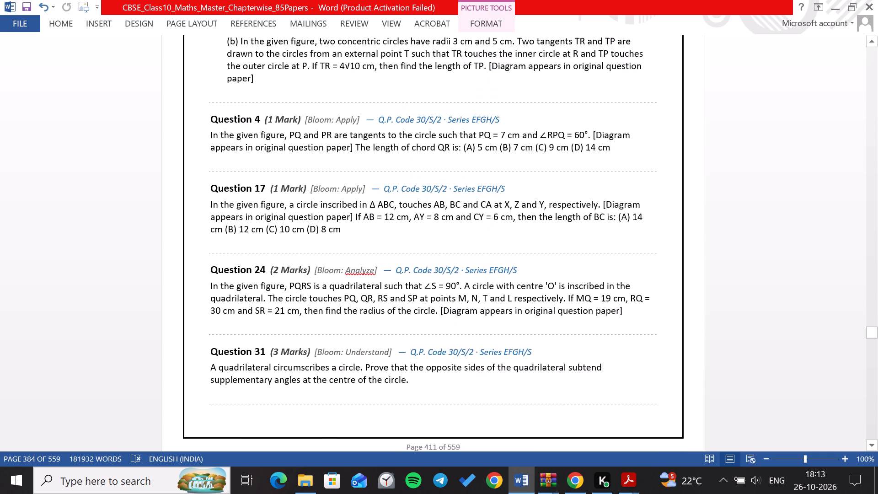
pyautogui.scroll(-20, 435, 333)
pyautogui.scroll(-20, 435, 333)
pyautogui.scroll(-10, 435, 333)
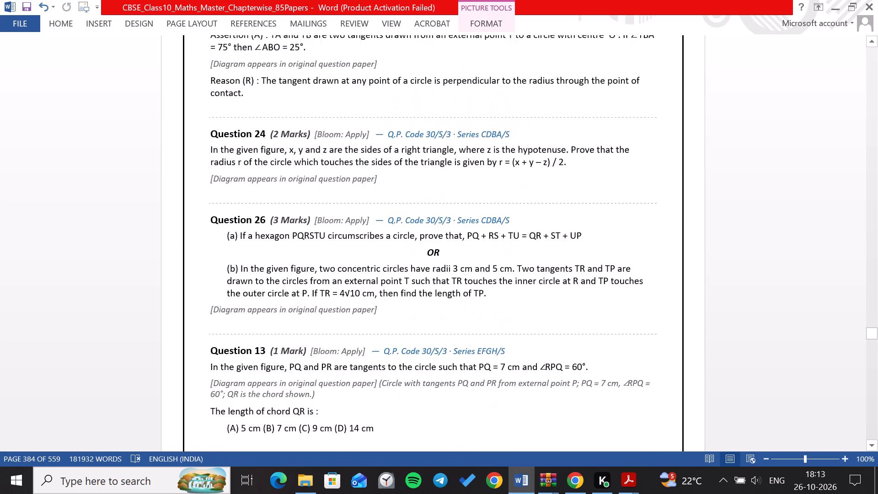
pyautogui.scroll(-20, 433, 337)
pyautogui.scroll(-20, 433, 337)
pyautogui.scroll(-9, 433, 337)
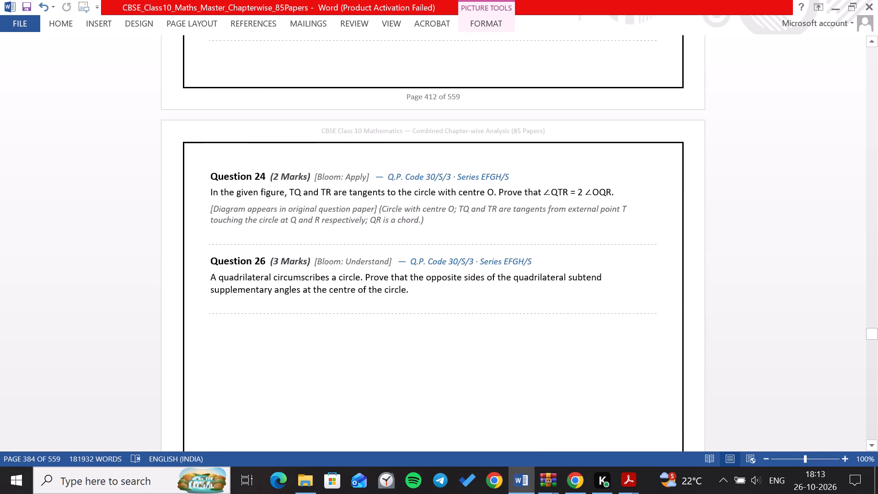
pyautogui.scroll(-2, 418, 337)
pyautogui.scroll(-20, 418, 336)
pyautogui.scroll(-9, 418, 336)
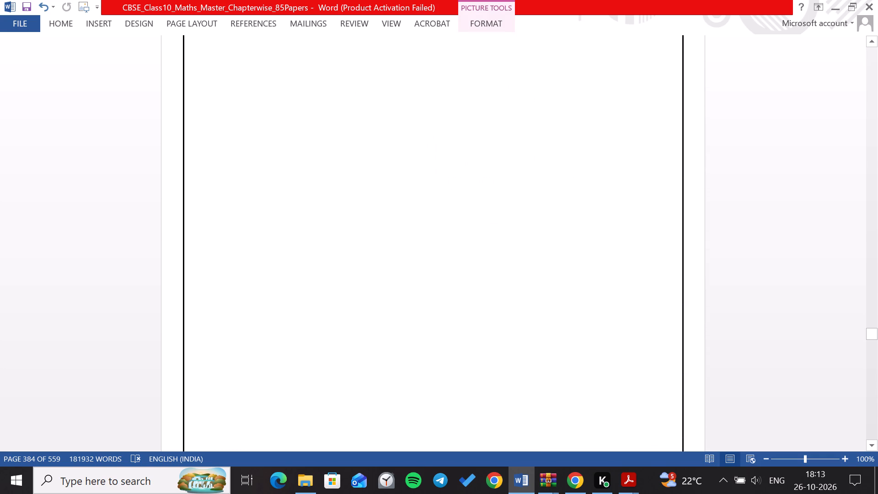
pyautogui.scroll(-9, 418, 336)
pyautogui.scroll(9, 435, 315)
pyautogui.scroll(-6, 435, 315)
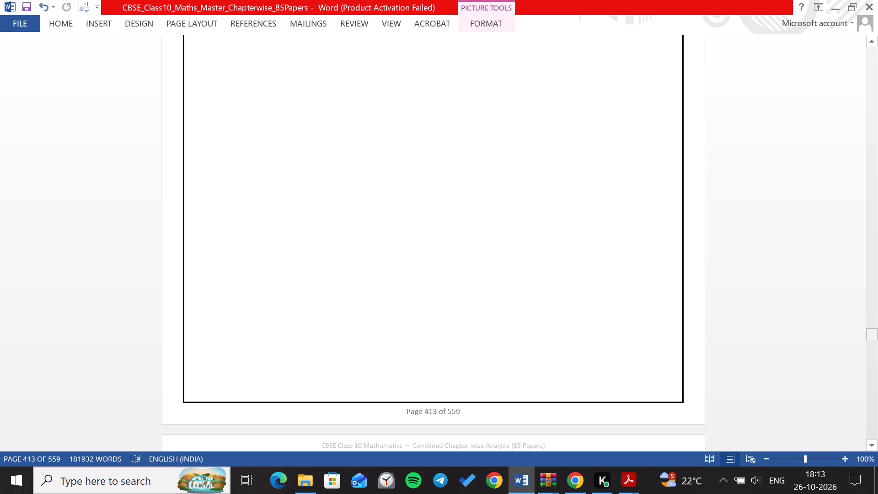
# Go back to the 30/2/2 and 30/2/3 Circles questions and review onward to Question 31 (30/3/1, Series L3NMK) for the first unfilled diagram placeholder.
pyautogui.moveTo(877, 333); pyautogui.dragTo(877, 317)
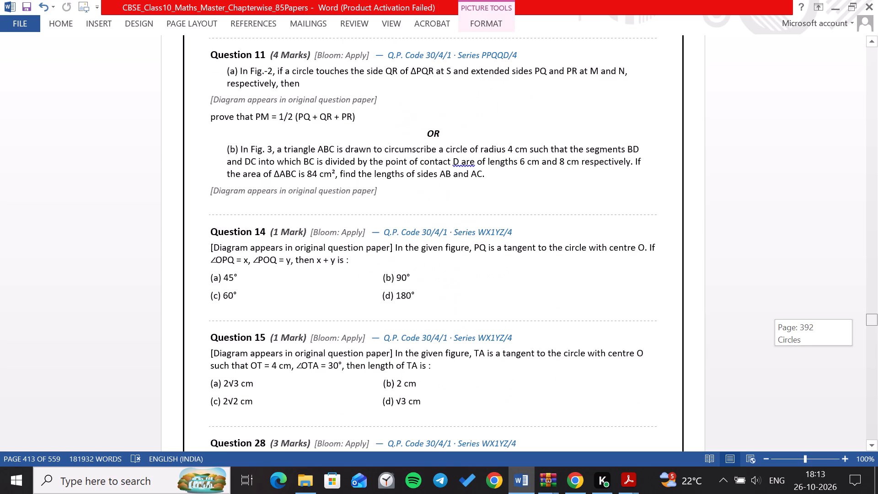
pyautogui.moveTo(877, 317); pyautogui.dragTo(874, 310)
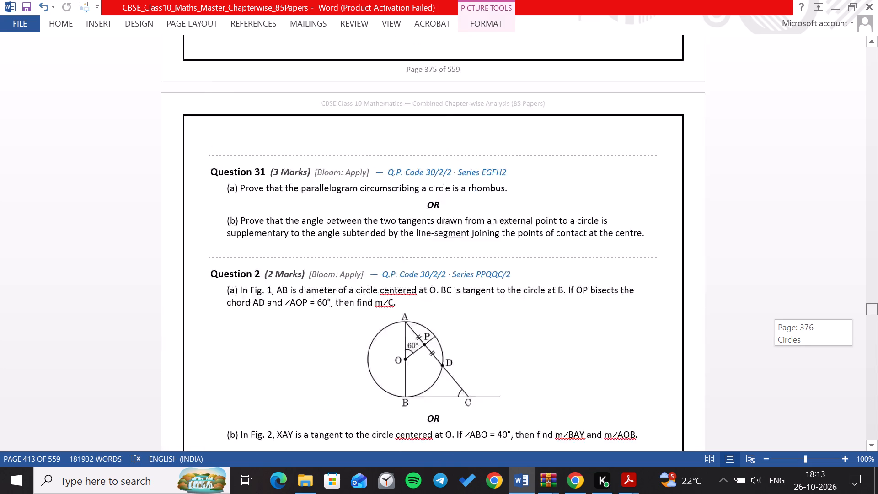
pyautogui.moveTo(874, 310); pyautogui.dragTo(874, 311)
pyautogui.scroll(-20, 567, 260)
pyautogui.scroll(-3, 567, 260)
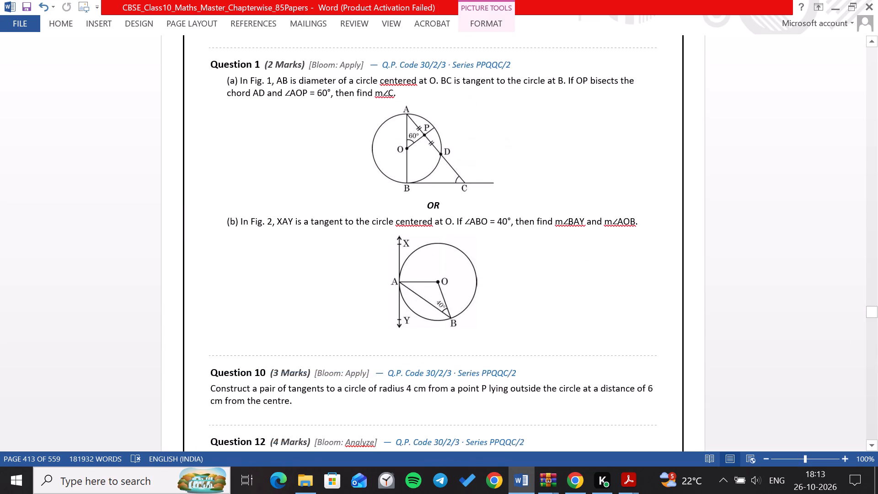
pyautogui.scroll(-7, 389, 226)
pyautogui.scroll(-20, 407, 251)
pyautogui.scroll(-13, 407, 251)
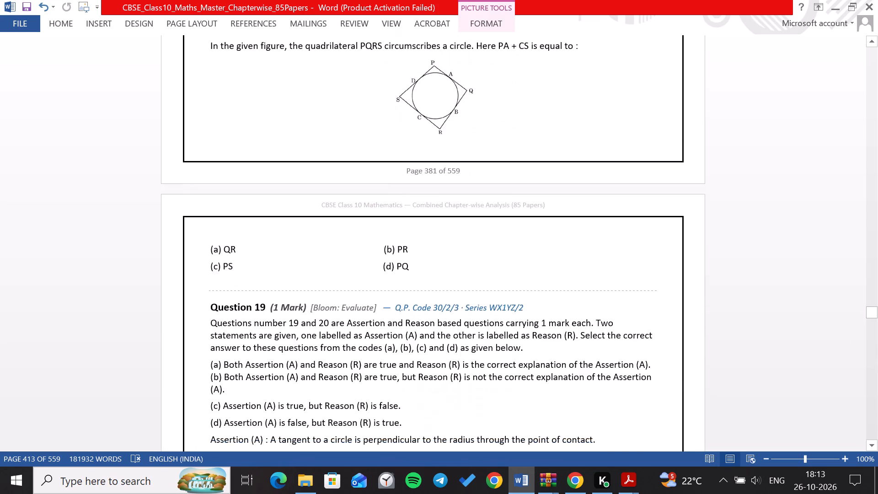
pyautogui.scroll(-20, 410, 260)
pyautogui.scroll(-20, 410, 260)
pyautogui.scroll(-17, 410, 260)
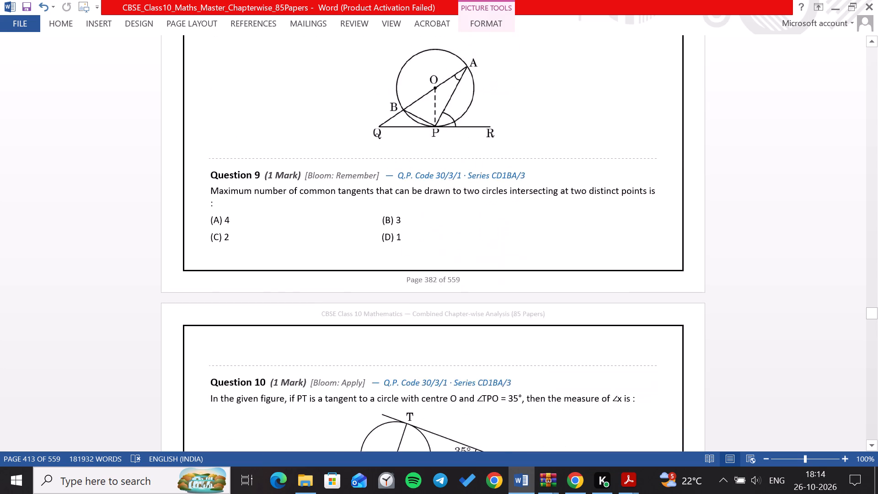
pyautogui.scroll(-10, 406, 300)
pyautogui.scroll(-20, 406, 300)
pyautogui.scroll(-16, 406, 300)
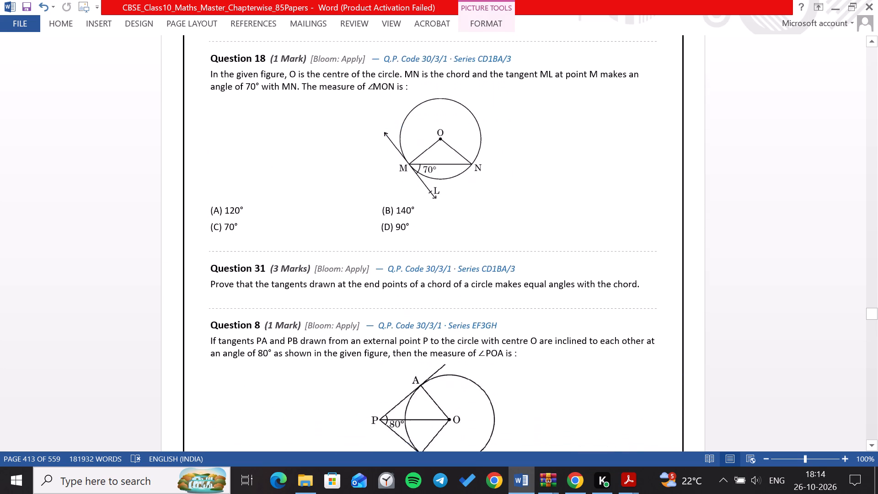
pyautogui.scroll(-20, 406, 310)
pyautogui.scroll(-20, 406, 310)
pyautogui.scroll(-17, 406, 310)
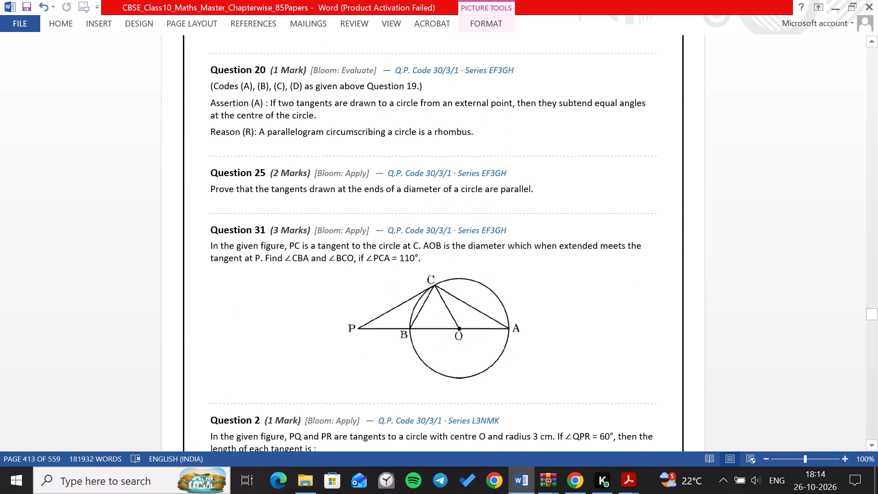
pyautogui.scroll(-20, 385, 307)
pyautogui.scroll(-20, 385, 307)
pyautogui.scroll(-16, 385, 307)
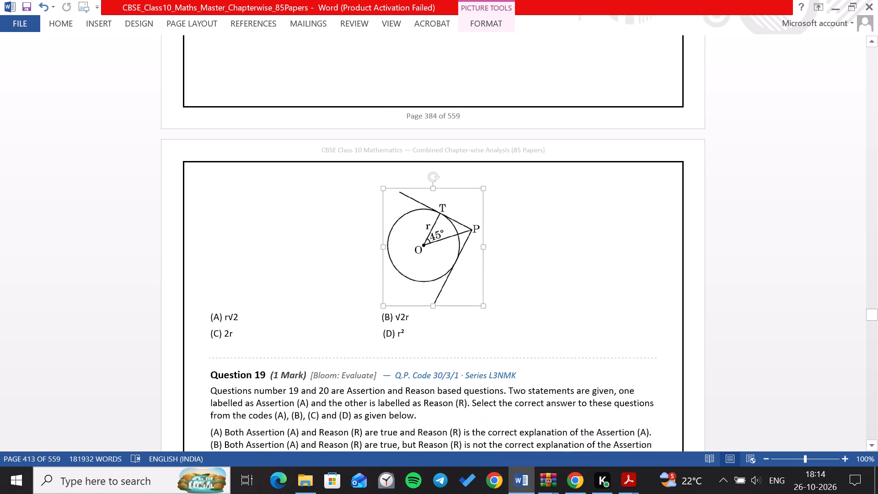
pyautogui.scroll(-16, 370, 324)
pyautogui.scroll(-18, 370, 324)
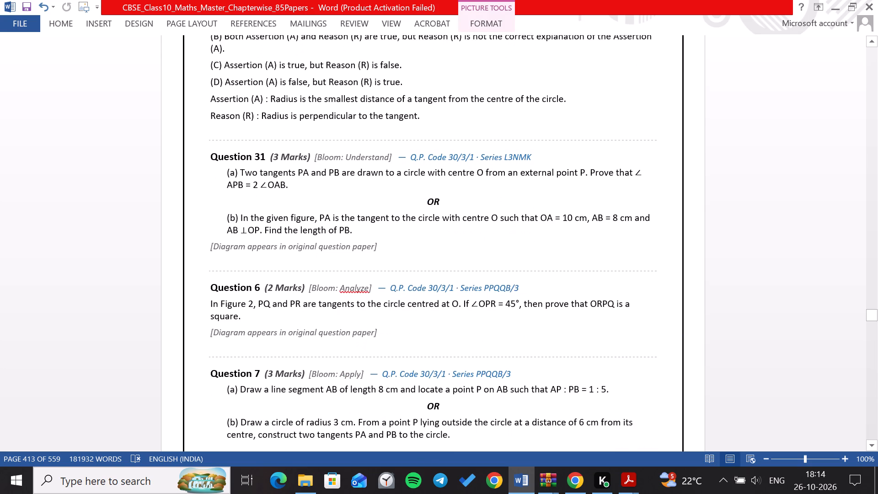
pyautogui.scroll(-9, 370, 324)
pyautogui.scroll(5, 370, 324)
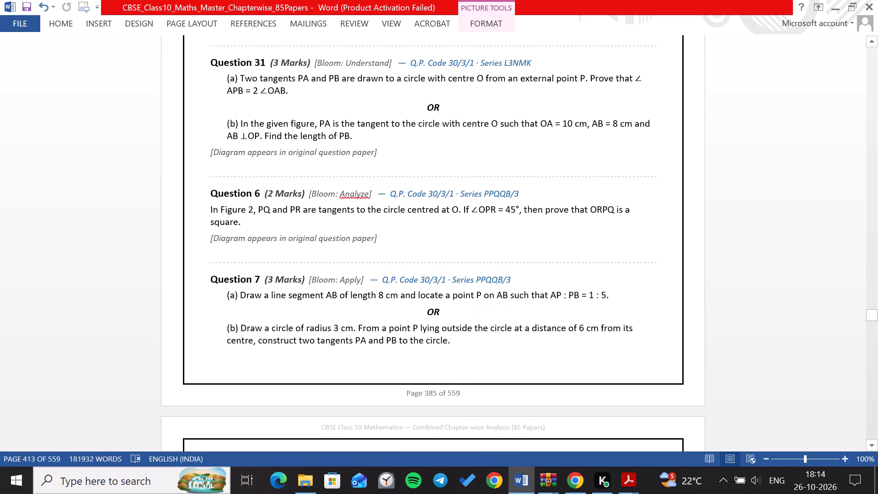
pyautogui.scroll(5, 370, 324)
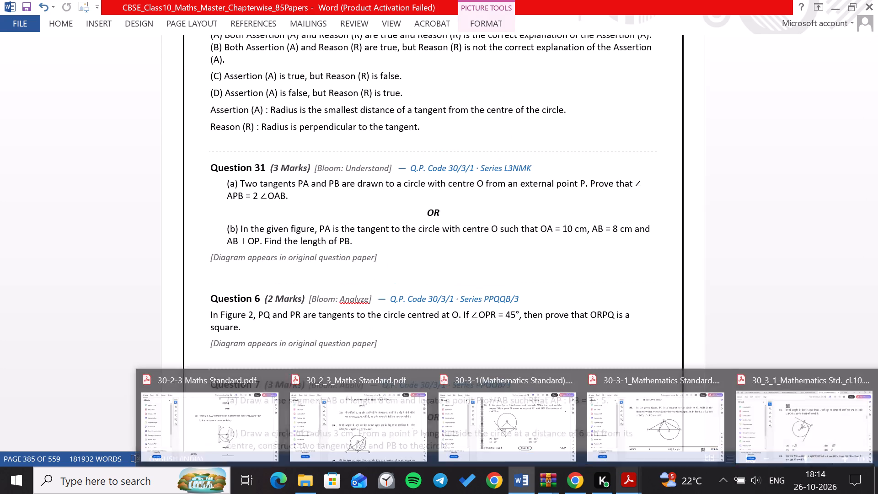
# In the open 30_3_1 Mathematics PDF in Acrobat, find Question 31(b) on page 17 and capture its tangent-circle figure as a screen snip.
pyautogui.click(812, 418)
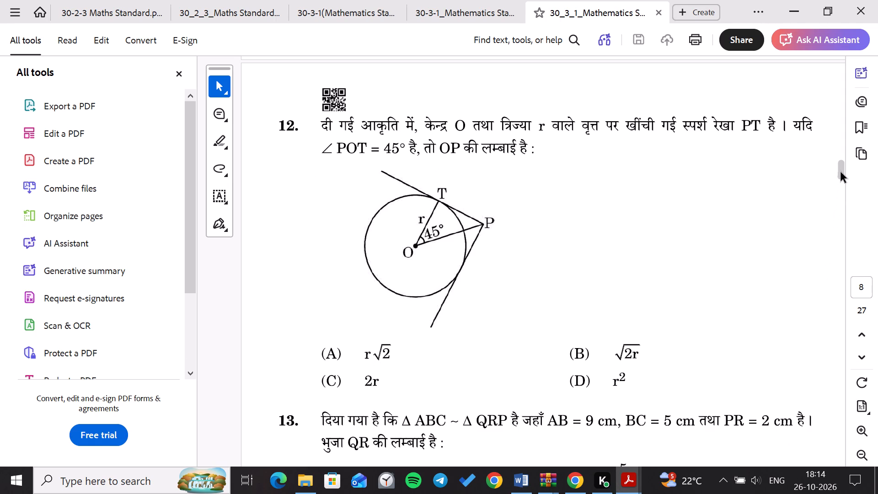
pyautogui.moveTo(842, 170); pyautogui.dragTo(841, 285)
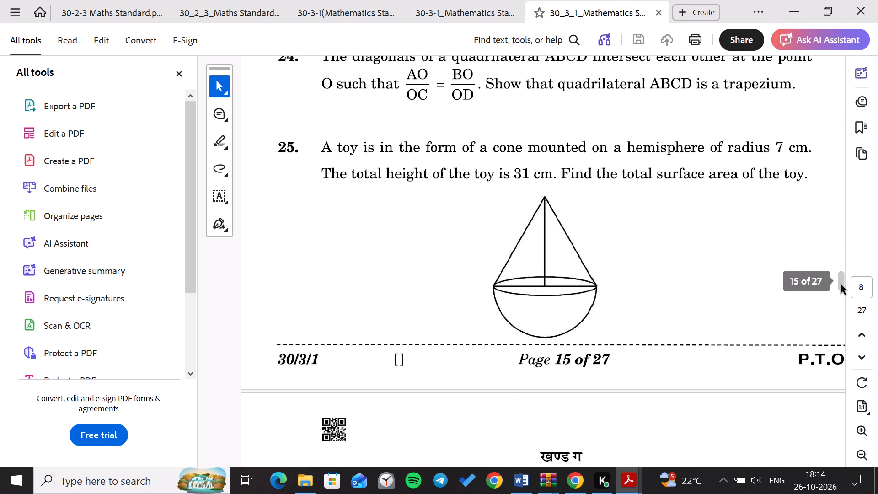
pyautogui.moveTo(841, 285); pyautogui.dragTo(840, 315)
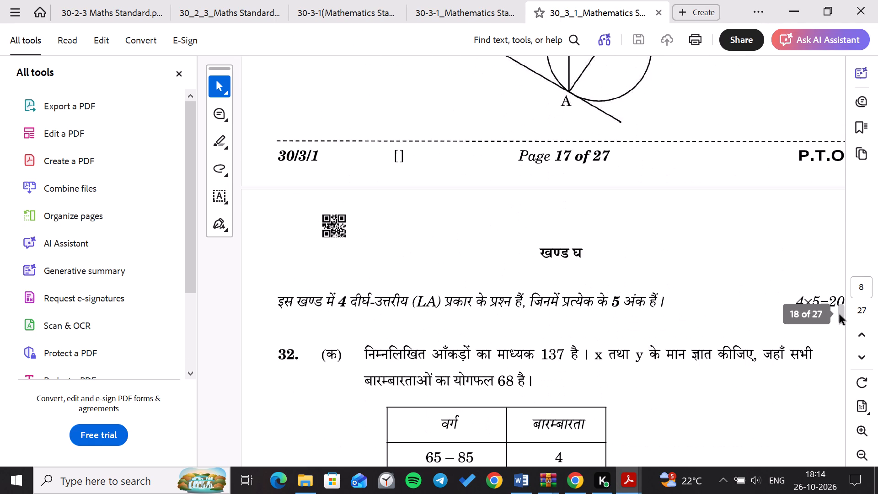
pyautogui.scroll(18, 798, 313)
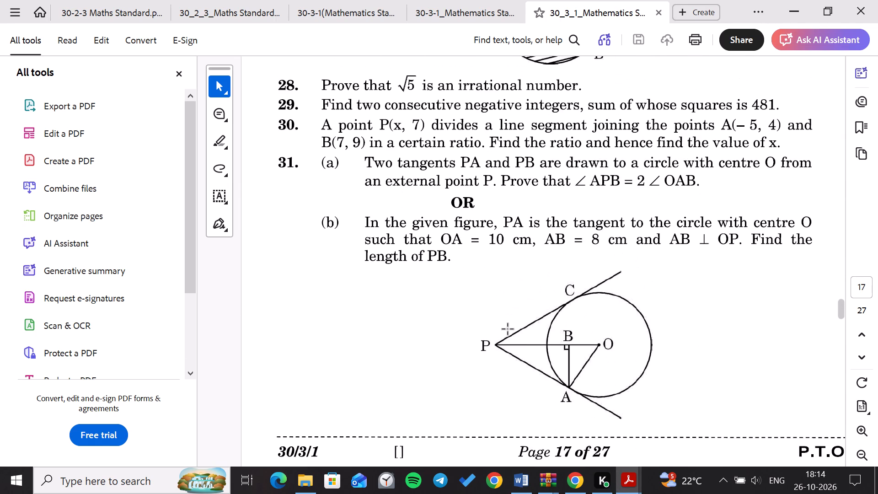
pyautogui.press('shift+super+s')
pyautogui.moveTo(473, 261); pyautogui.dragTo(662, 428)
# Back in Word, replace the diagram placeholder under Question 31(b) (Q.P. Code 30/3/1, Series L3NMK) with the captured figure.
pyautogui.click(526, 474)
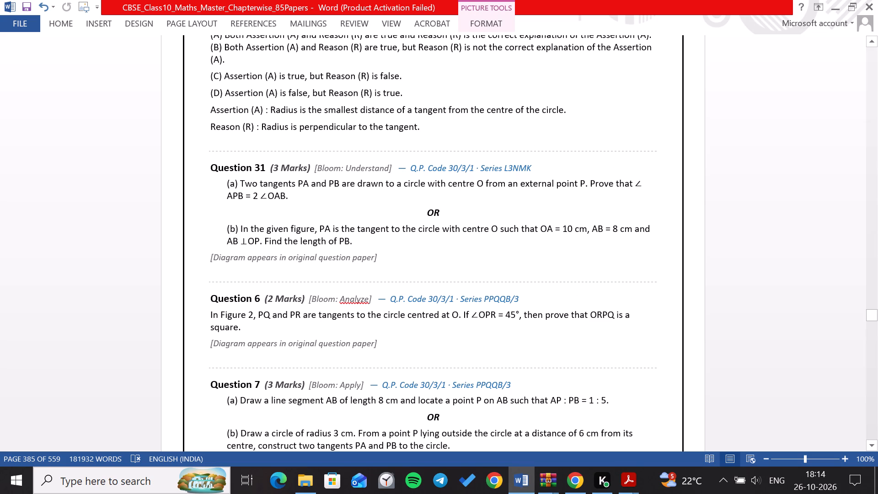
pyautogui.moveTo(208, 259); pyautogui.dragTo(380, 258)
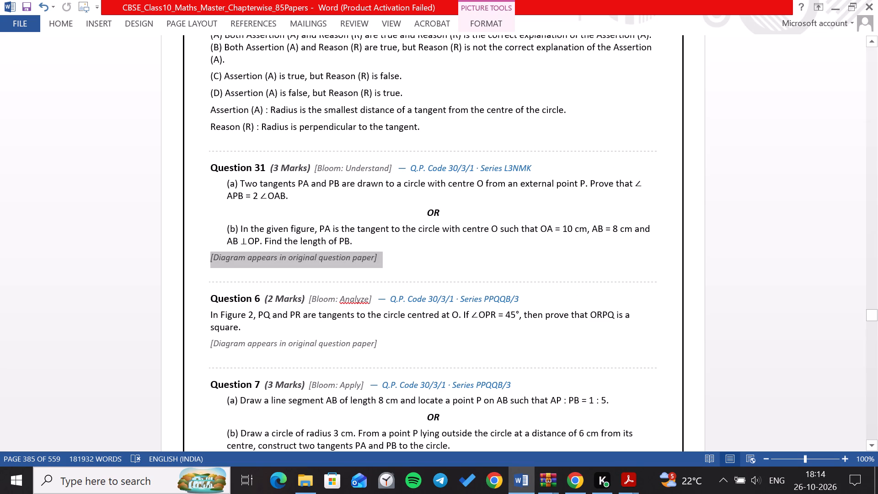
pyautogui.moveTo(380, 258); pyautogui.dragTo(378, 258)
pyautogui.press('BackSpace')
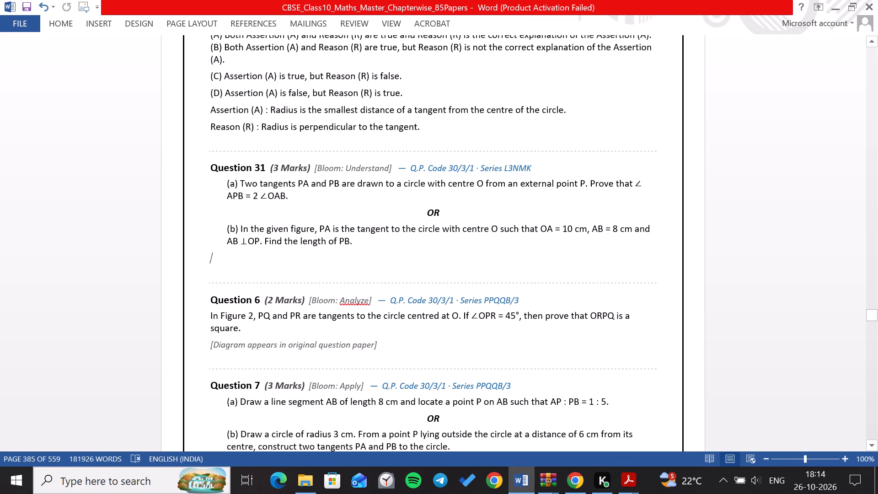
pyautogui.hotkey('ctrl', 'v')
# Shrink the Question 31 figure proportionally to about 73% of its pasted size and centre it.
pyautogui.scroll(-5, 377, 285)
pyautogui.click(348, 289)
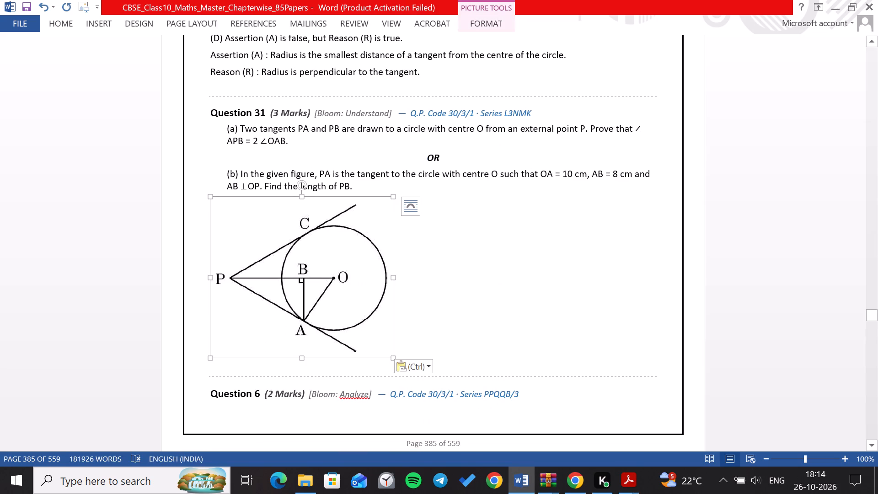
pyautogui.moveTo(393, 358); pyautogui.dragTo(344, 306)
pyautogui.click(55, 24)
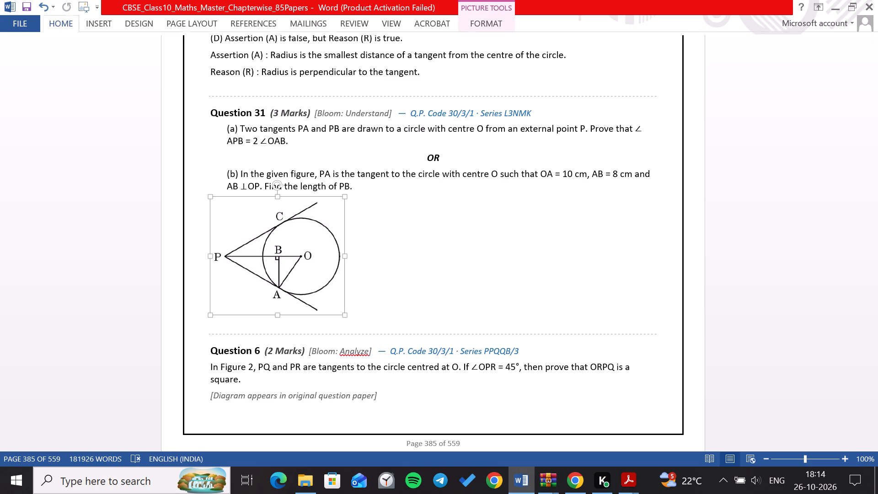
pyautogui.click(274, 65)
# For Question 6 (30/3/1, Series PPQQB/3), open the 30-3-1 Maths Standard paper from the iLoveZIP_Create PP.zip archive in WinRAR.
pyautogui.scroll(-12, 460, 230)
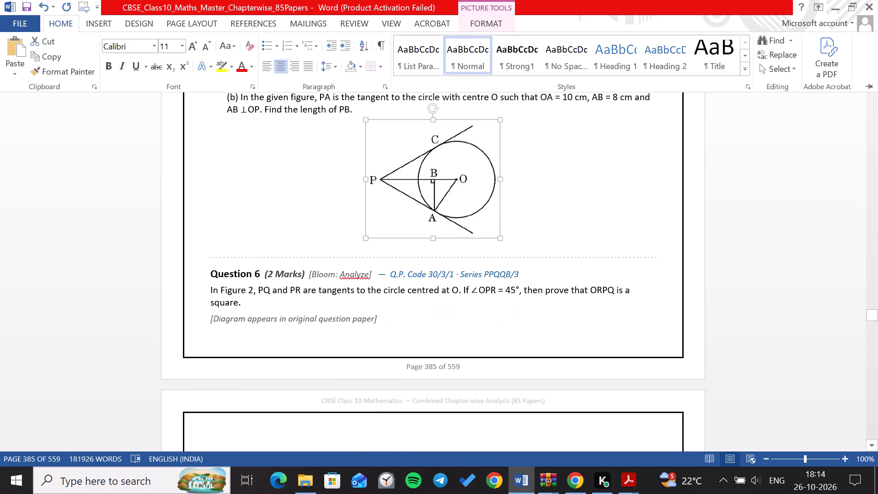
pyautogui.scroll(-4, 460, 230)
pyautogui.scroll(-1, 267, 244)
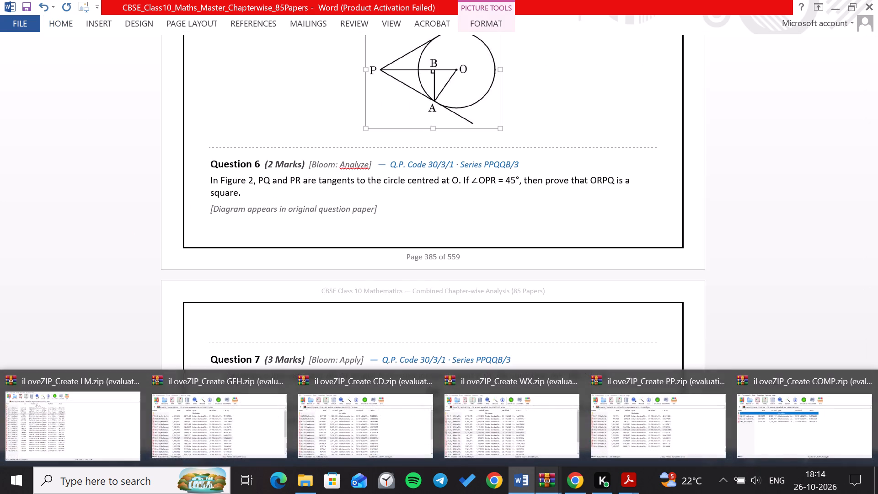
pyautogui.click(687, 419)
pyautogui.doubleClick(120, 258)
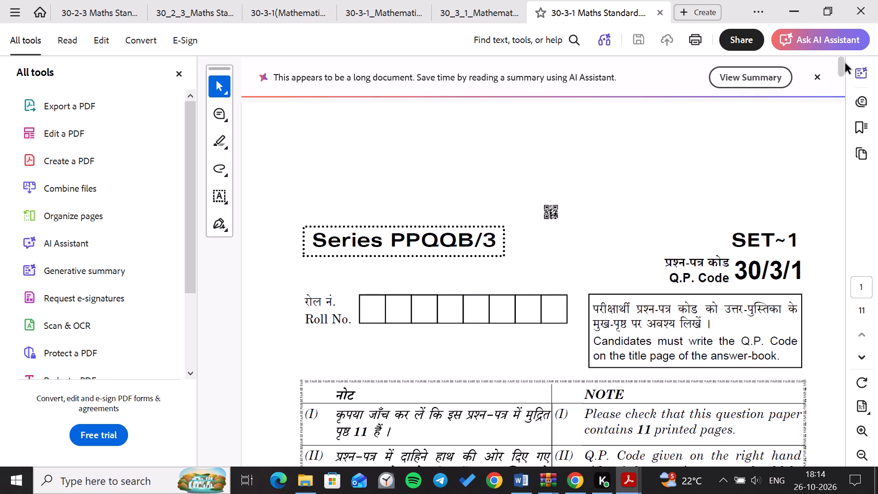
# Find Question 6 on page 4 of the Series PPQQB/3 paper and capture its Figure 2 without the caption.
pyautogui.moveTo(843, 67); pyautogui.dragTo(844, 158)
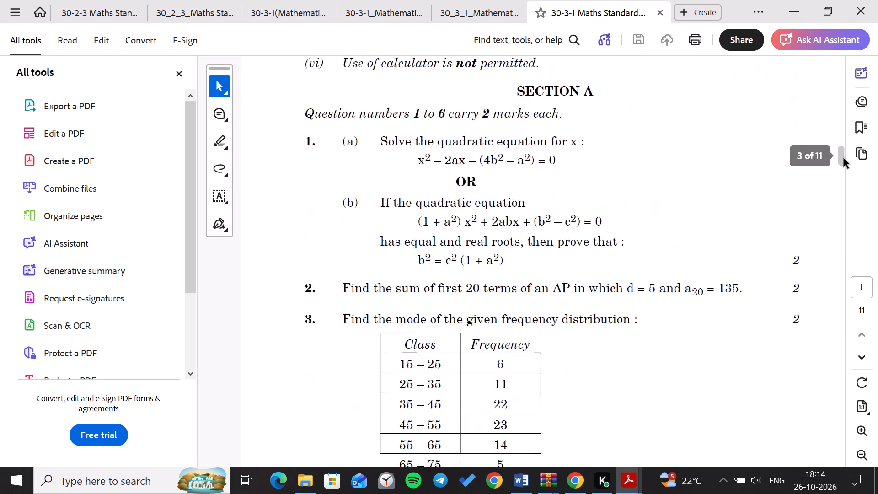
pyautogui.moveTo(844, 158); pyautogui.dragTo(844, 198)
pyautogui.scroll(6, 618, 217)
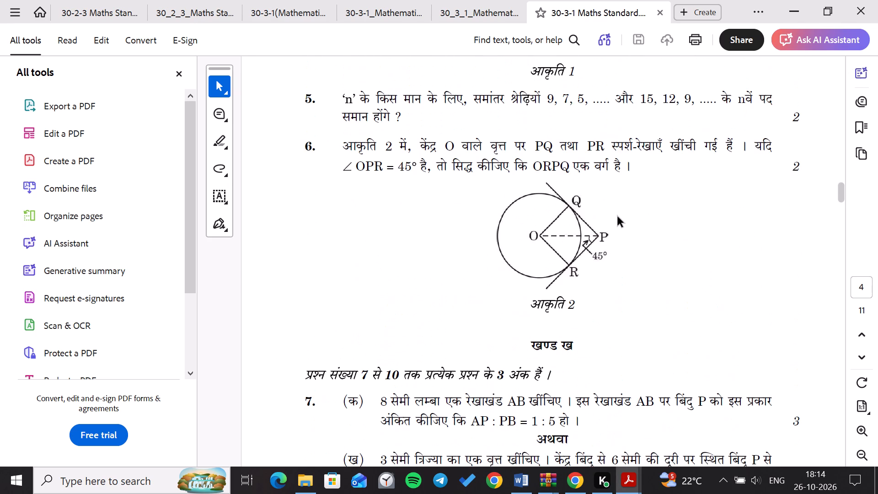
pyautogui.press('shift+super+s')
pyautogui.moveTo(492, 177); pyautogui.dragTo(583, 275)
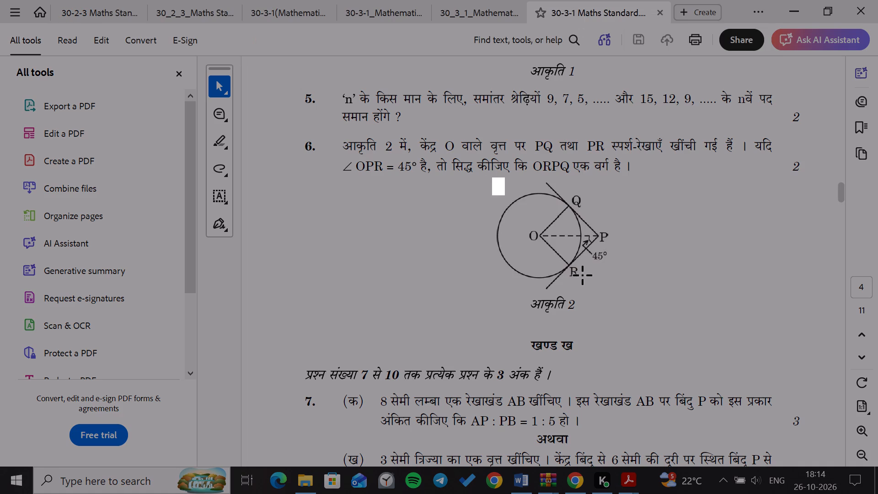
pyautogui.moveTo(583, 275); pyautogui.dragTo(613, 295)
# Back in Word, replace the diagram placeholder in Question 6 (Q.P. Code 30/3/1, Series PPQQB/3) with the captured figure.
pyautogui.click(520, 491)
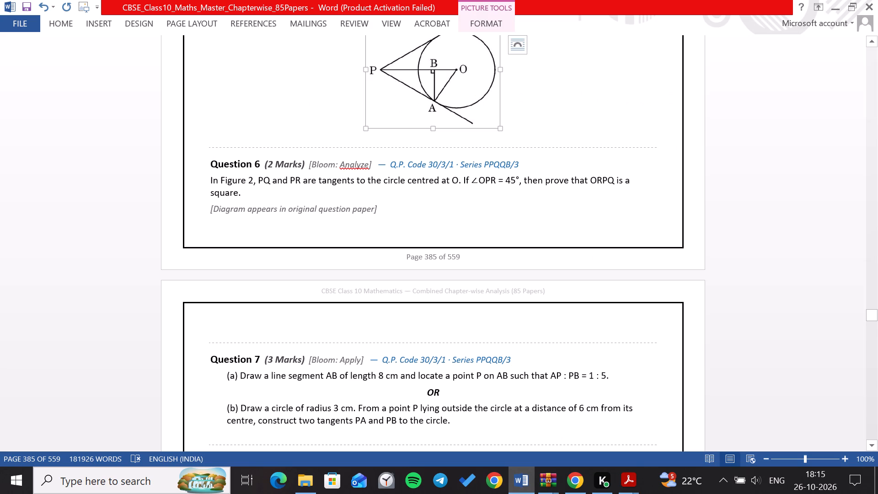
pyautogui.moveTo(203, 206); pyautogui.dragTo(373, 213)
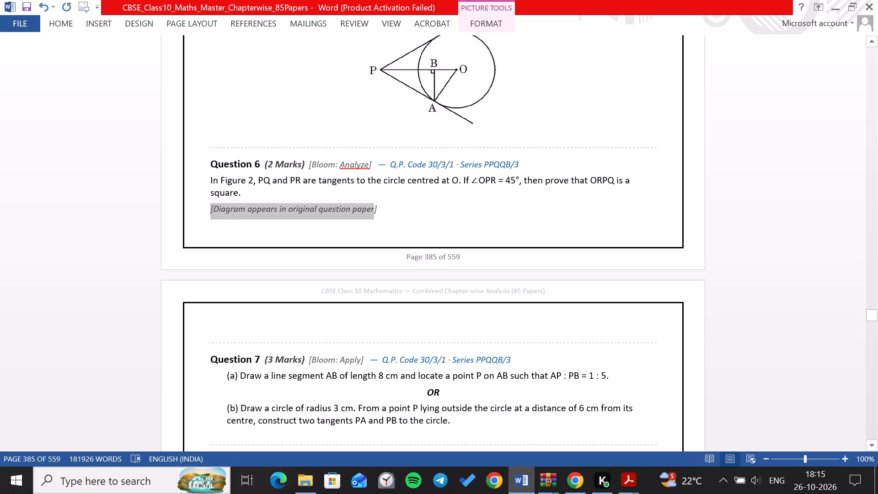
pyautogui.moveTo(373, 213); pyautogui.dragTo(378, 211)
pyautogui.press('BackSpace')
pyautogui.hotkey('ctrl', 'v')
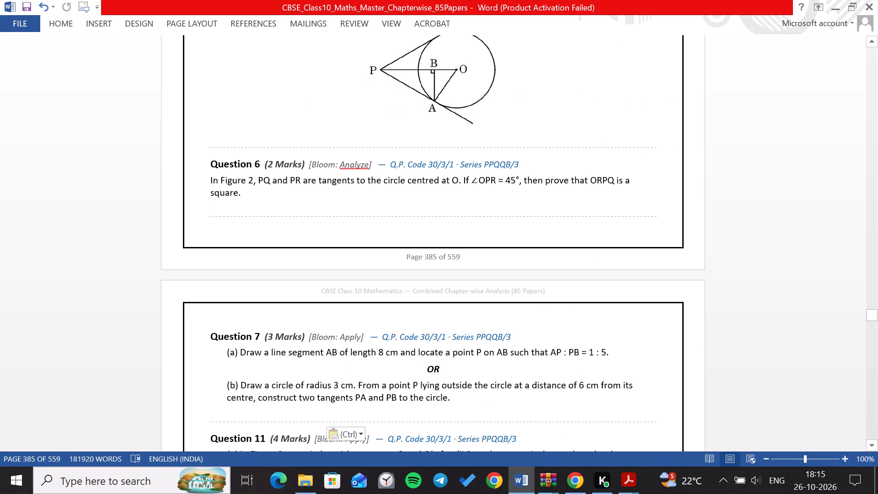
# Centre the pasted Question 6 figure (Q.P. Code 30/3/1, Series PPQQB/3) on the page.
pyautogui.scroll(-7, 378, 212)
pyautogui.click(290, 338)
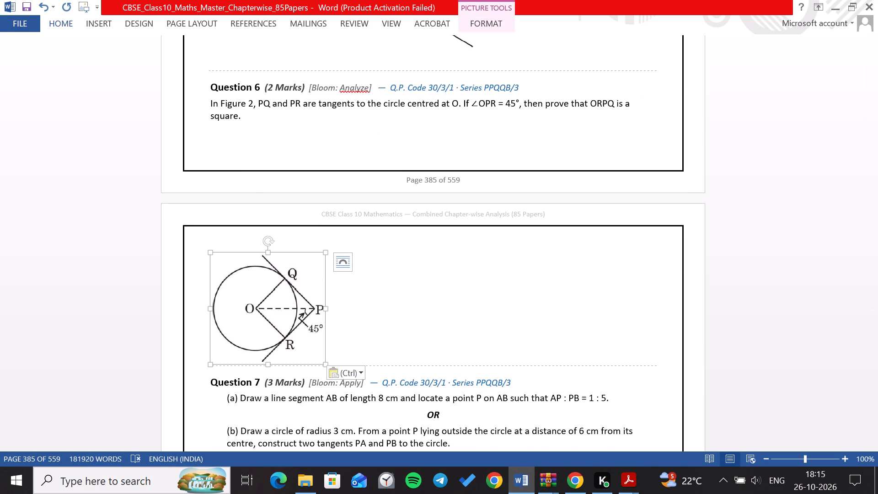
pyautogui.click(61, 26)
pyautogui.click(287, 65)
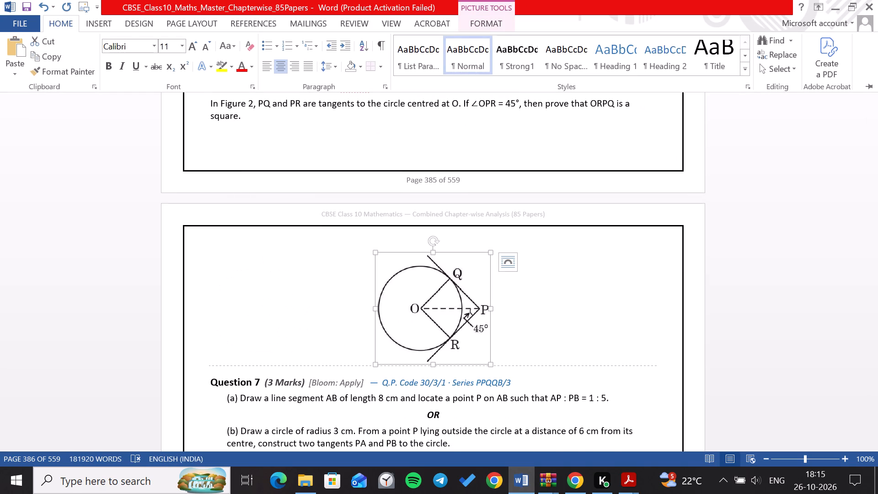
pyautogui.scroll(-7, 493, 331)
pyautogui.click(538, 272)
pyautogui.click(538, 272)
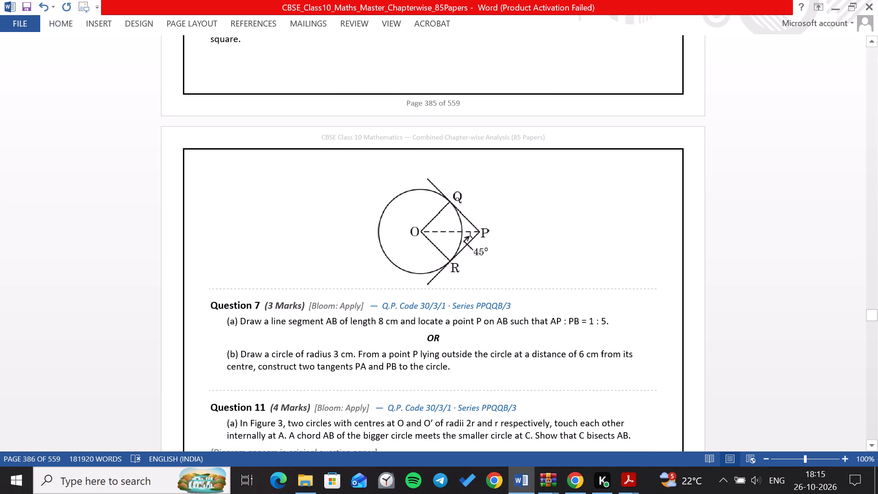
# For Question 11(a), find Figure 3 on page 7 of the 30-3-1 Maths Standard PDF in Acrobat and capture it with its caption.
pyautogui.scroll(-8, 519, 300)
pyautogui.scroll(9, 504, 305)
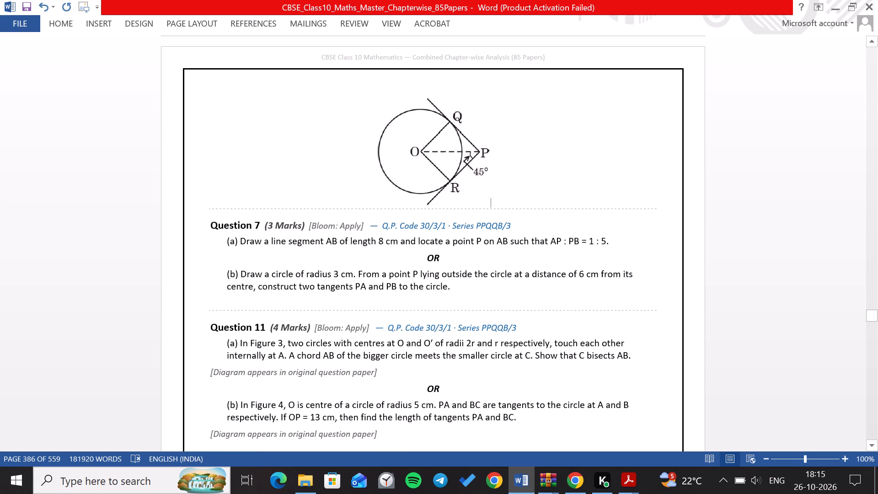
pyautogui.scroll(11, 504, 305)
pyautogui.scroll(-15, 504, 305)
pyautogui.scroll(-7, 503, 318)
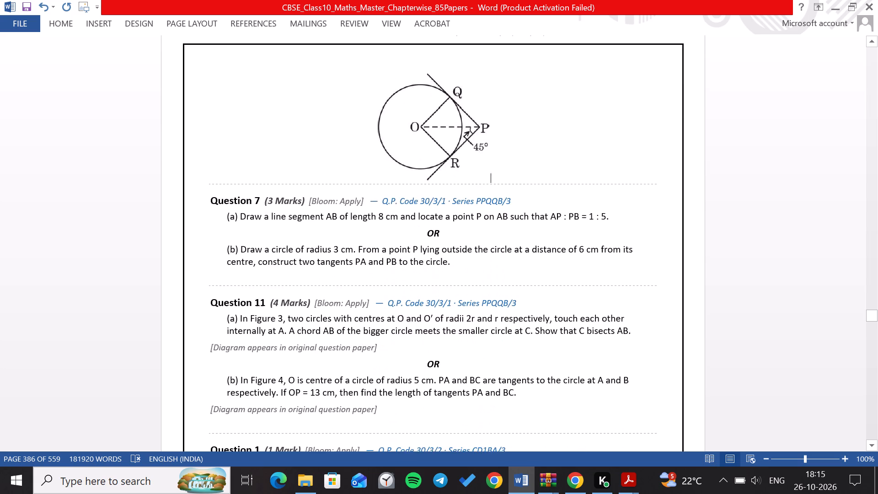
pyautogui.scroll(-11, 503, 318)
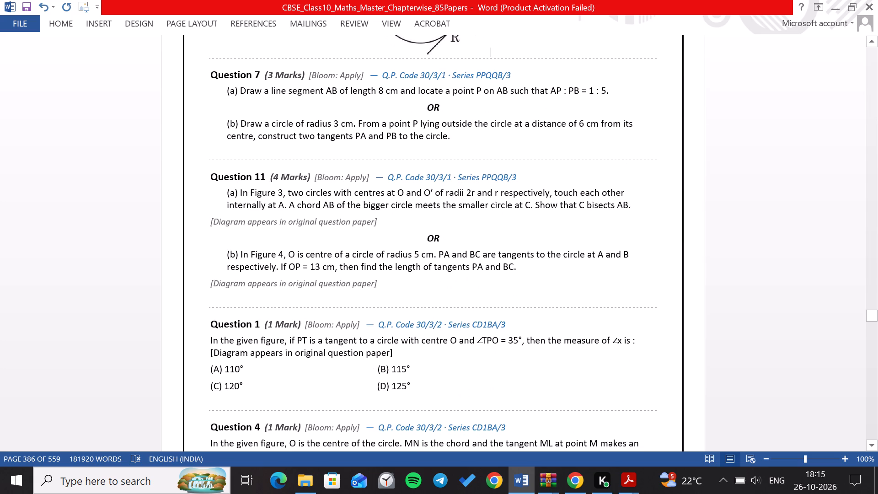
pyautogui.click(781, 449)
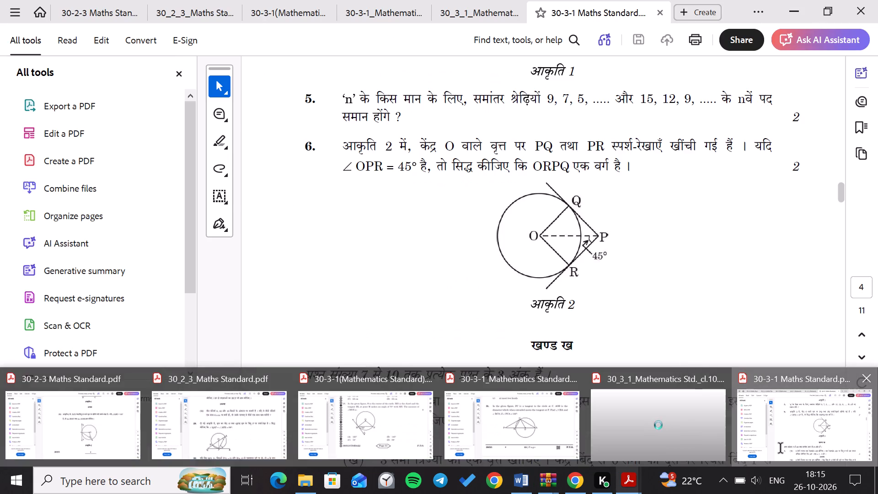
pyautogui.moveTo(840, 193); pyautogui.dragTo(841, 244)
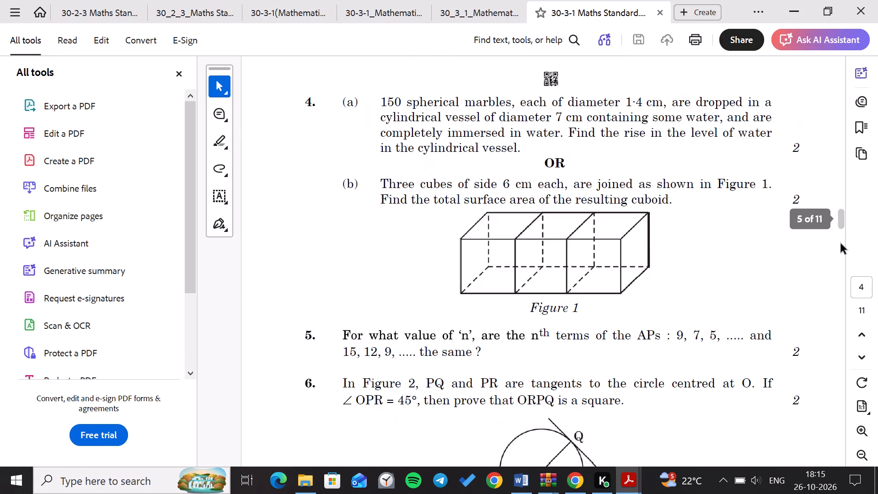
pyautogui.moveTo(841, 244); pyautogui.dragTo(841, 299)
pyautogui.scroll(-18, 787, 289)
pyautogui.scroll(1, 470, 301)
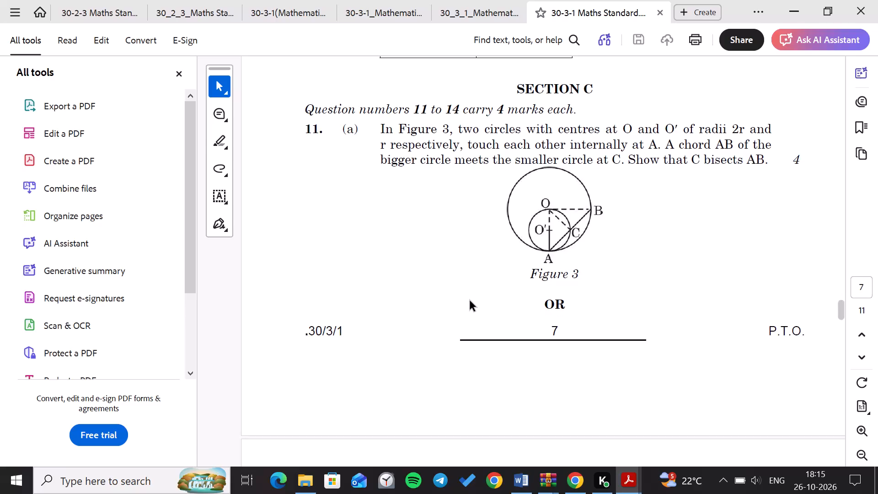
pyautogui.scroll(1, 470, 301)
pyautogui.press('shift+super+s')
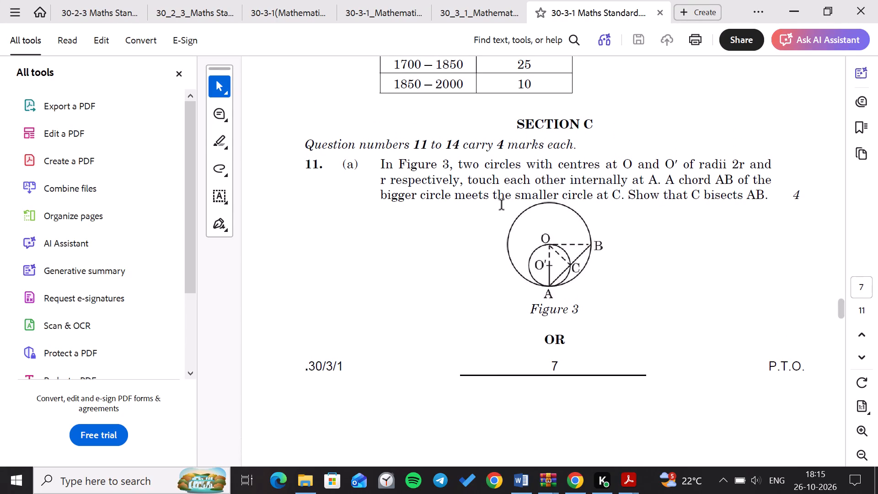
pyautogui.press('shift+super+s')
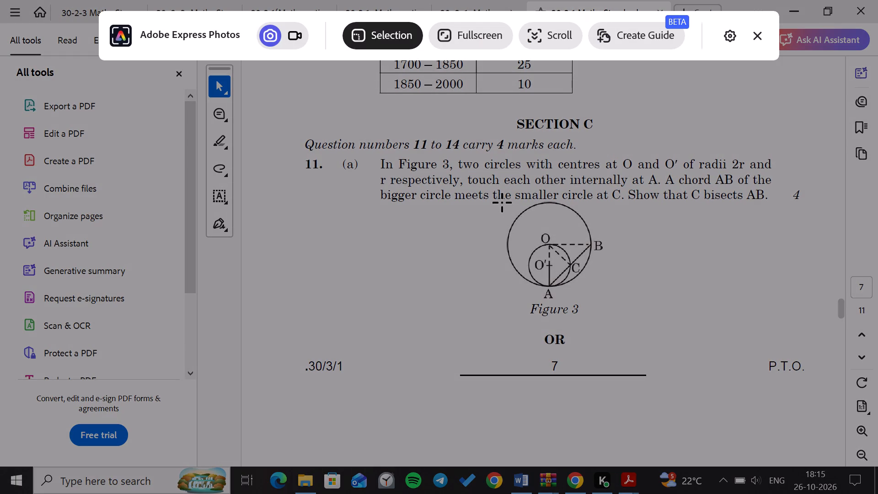
pyautogui.moveTo(502, 202); pyautogui.dragTo(585, 304)
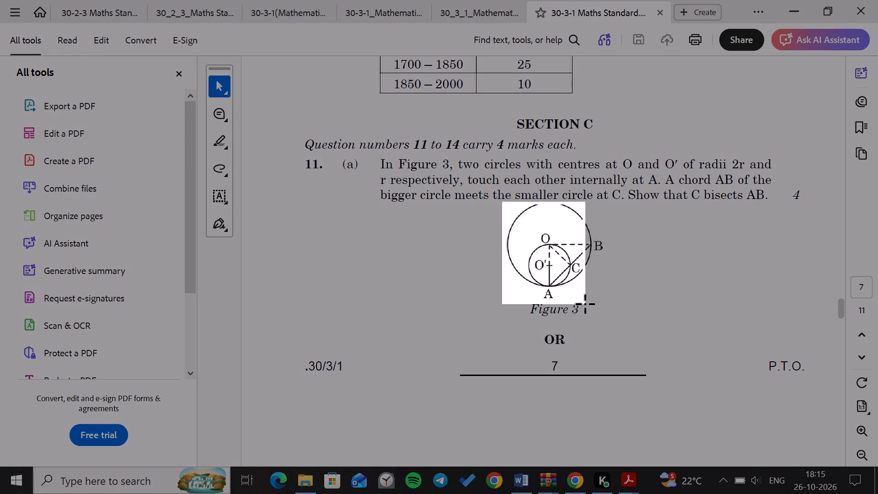
pyautogui.moveTo(585, 304); pyautogui.dragTo(606, 301)
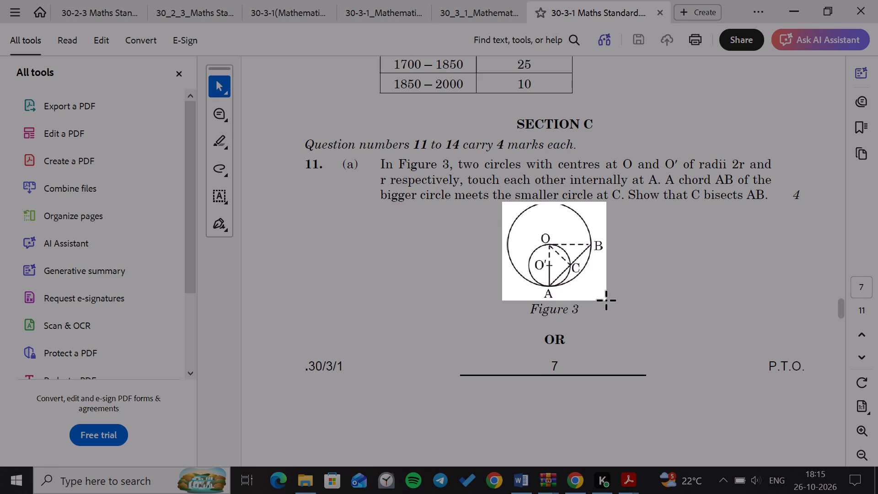
pyautogui.moveTo(606, 301); pyautogui.dragTo(606, 320)
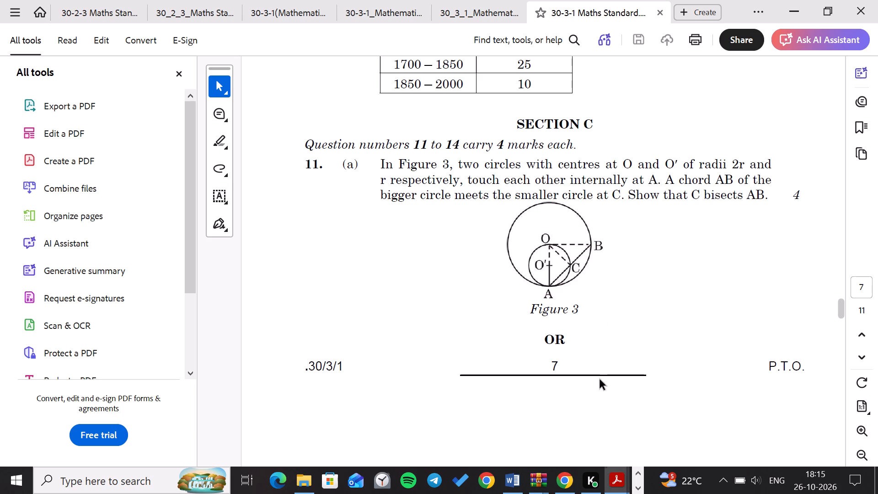
# Back in Word, replace the diagram placeholder under Question 11(a) (Q.P. Code 30/3/1, Series PPQQB/3) with the captured Figure 3, above the OR line.
pyautogui.click(579, 493)
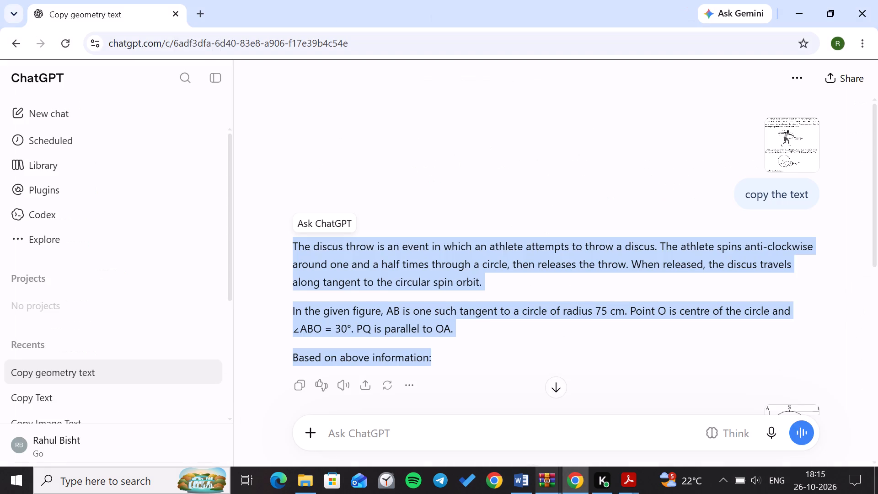
pyautogui.click(522, 480)
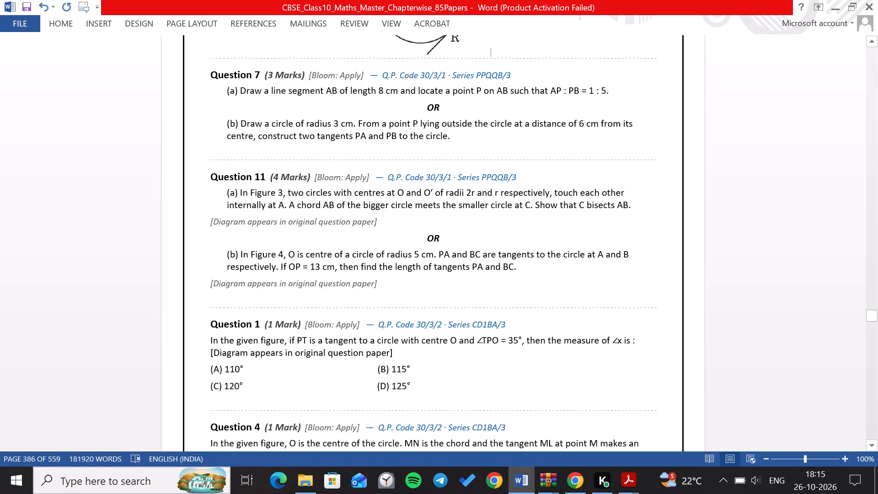
pyautogui.click(214, 220)
pyautogui.moveTo(207, 221); pyautogui.dragTo(378, 224)
pyautogui.press('BackSpace')
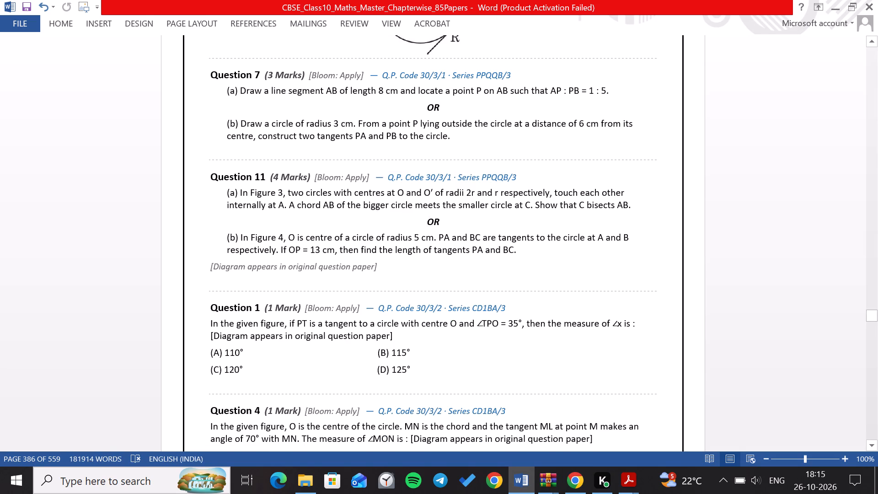
pyautogui.press('Return')
pyautogui.press('Up')
pyautogui.hotkey('ctrl', 'v')
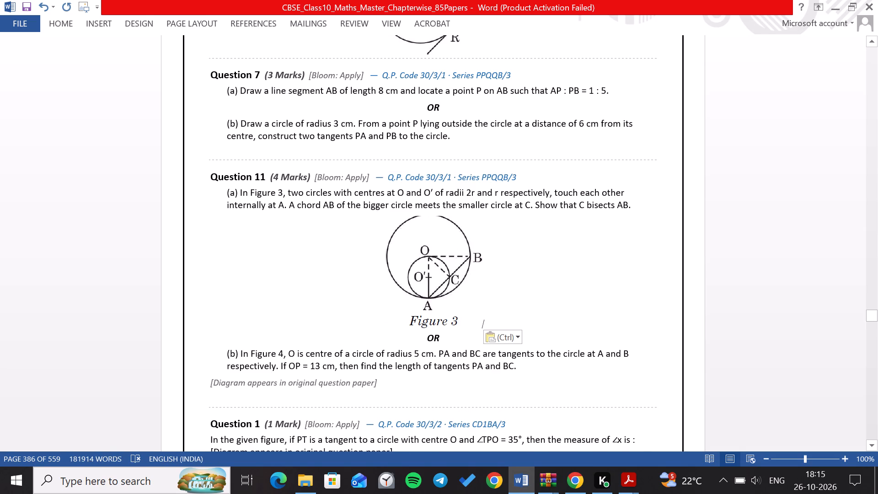
# For Question 11(b), find Figure 4 on page 8 of the 30-3-1 Maths Standard PDF in Acrobat and capture it without the caption.
pyautogui.scroll(-7, 424, 247)
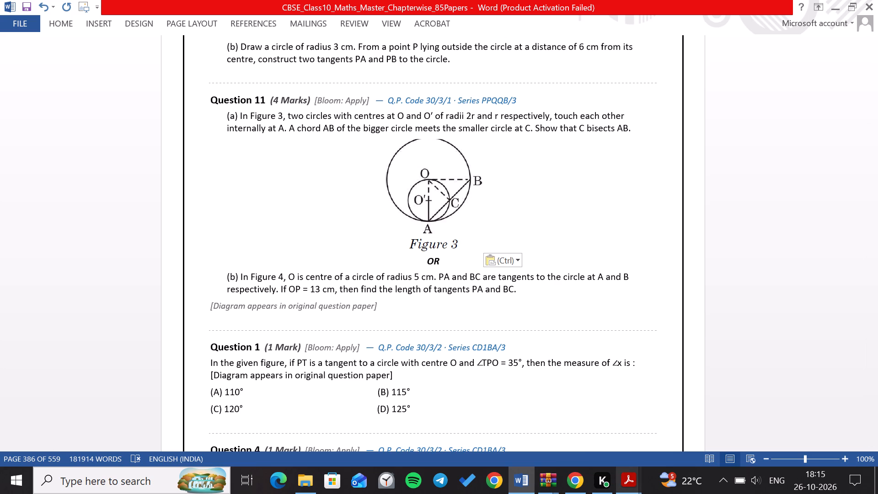
pyautogui.click(788, 439)
pyautogui.scroll(-17, 695, 367)
pyautogui.scroll(-9, 627, 340)
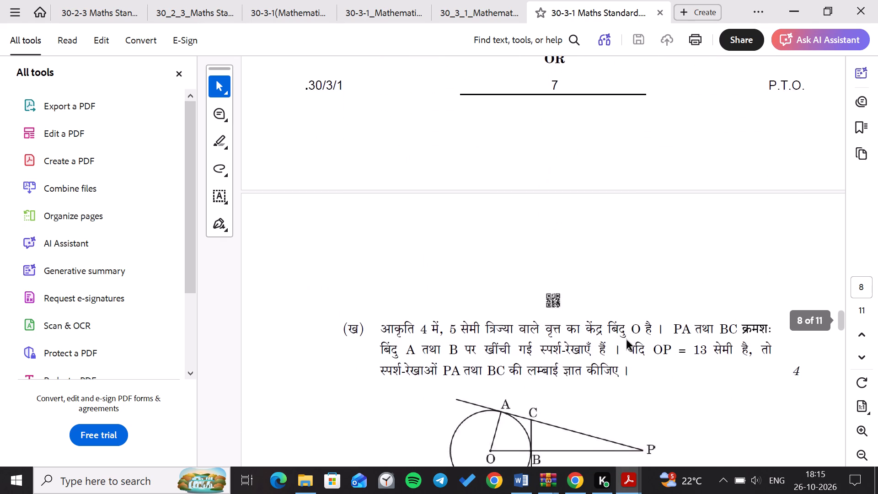
pyautogui.press('shift+super+s')
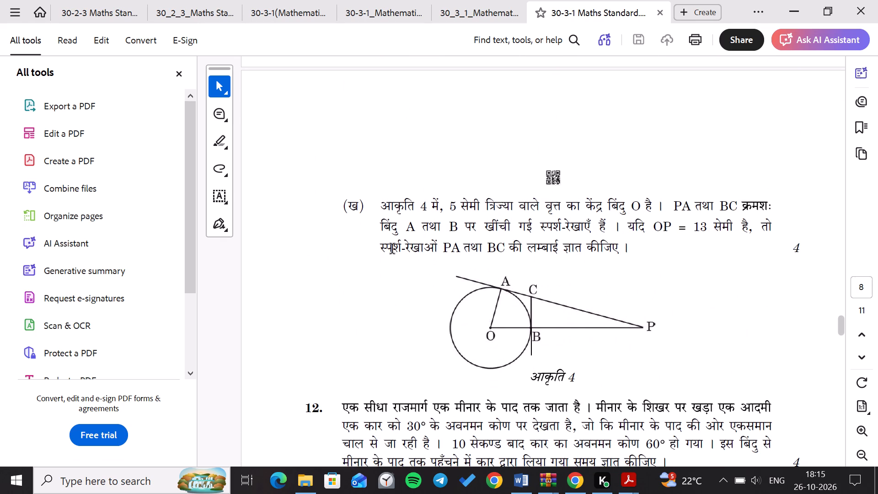
pyautogui.moveTo(444, 270); pyautogui.dragTo(602, 370)
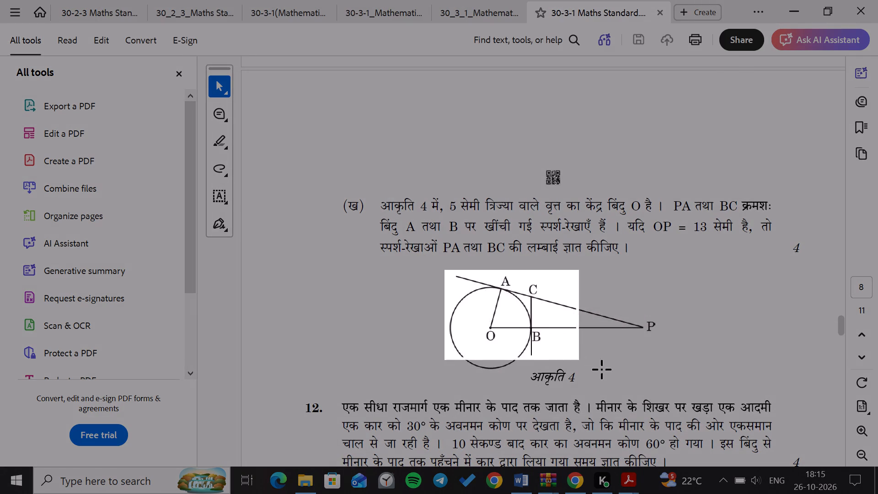
pyautogui.moveTo(602, 370); pyautogui.dragTo(655, 368)
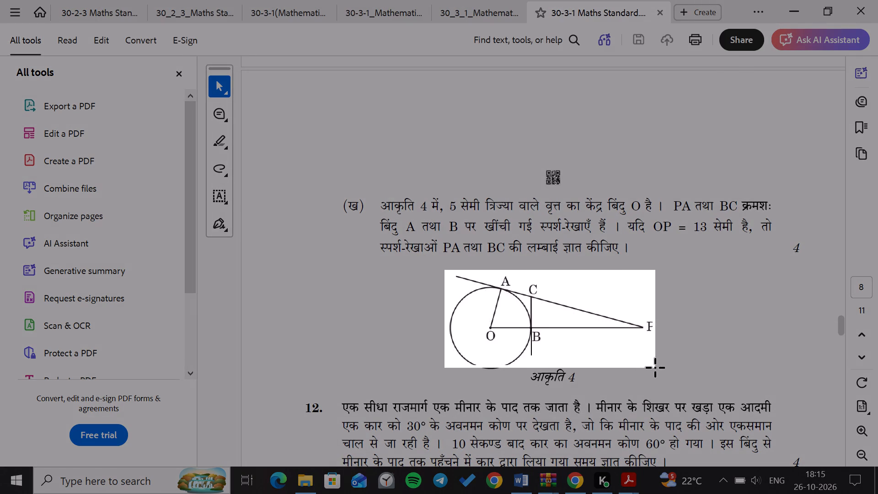
pyautogui.moveTo(655, 368); pyautogui.dragTo(658, 372)
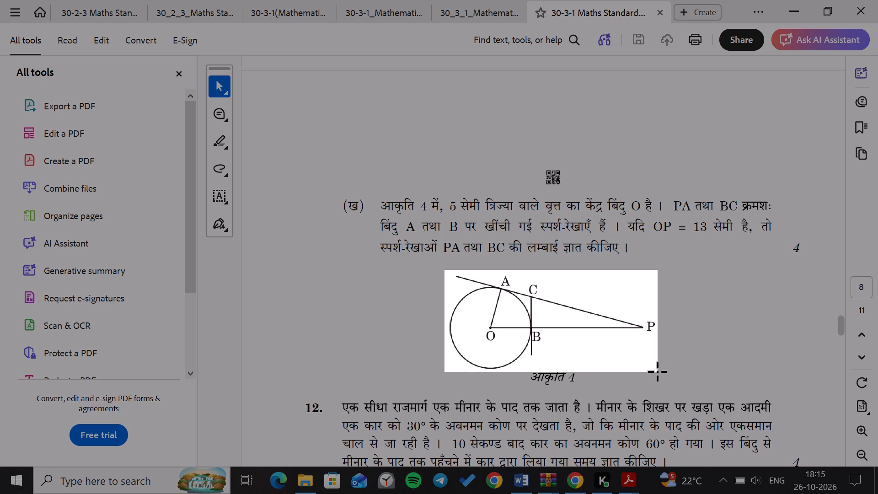
pyautogui.moveTo(658, 372); pyautogui.dragTo(658, 370)
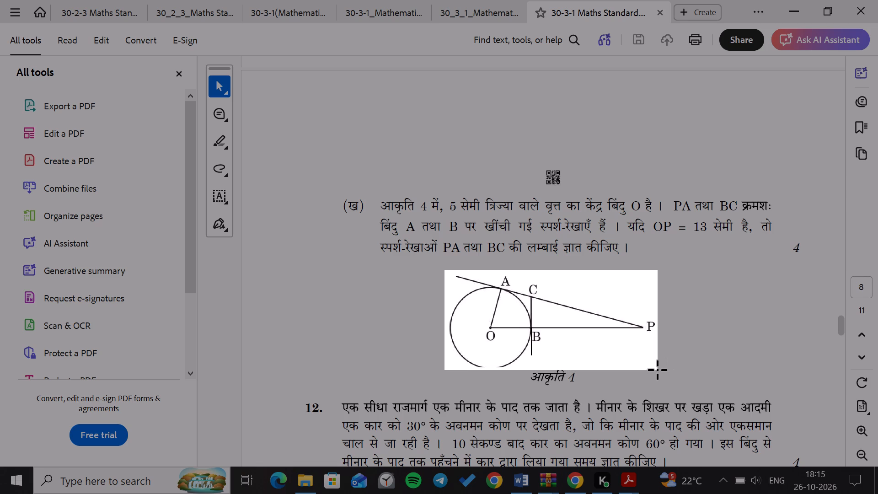
pyautogui.moveTo(658, 370); pyautogui.dragTo(658, 370)
# Back in Word, replace the diagram placeholder under Question 11(b) with the captured Figure 4.
pyautogui.click(529, 484)
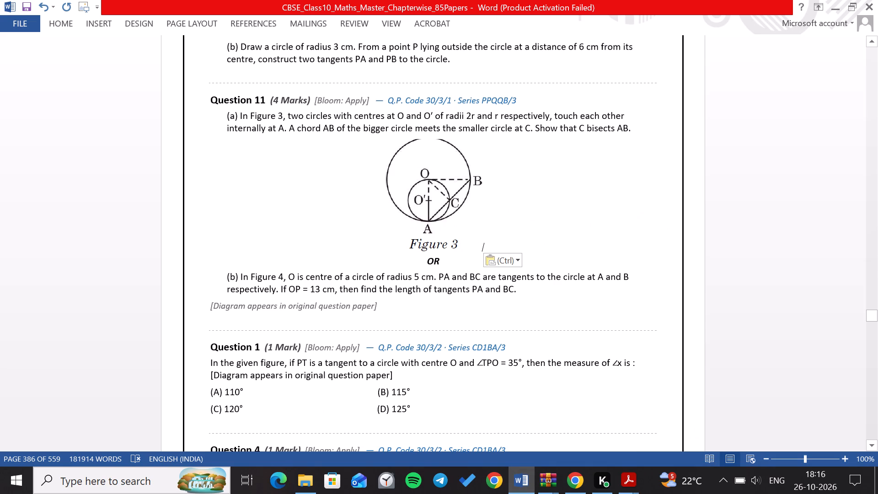
pyautogui.moveTo(209, 301); pyautogui.dragTo(385, 313)
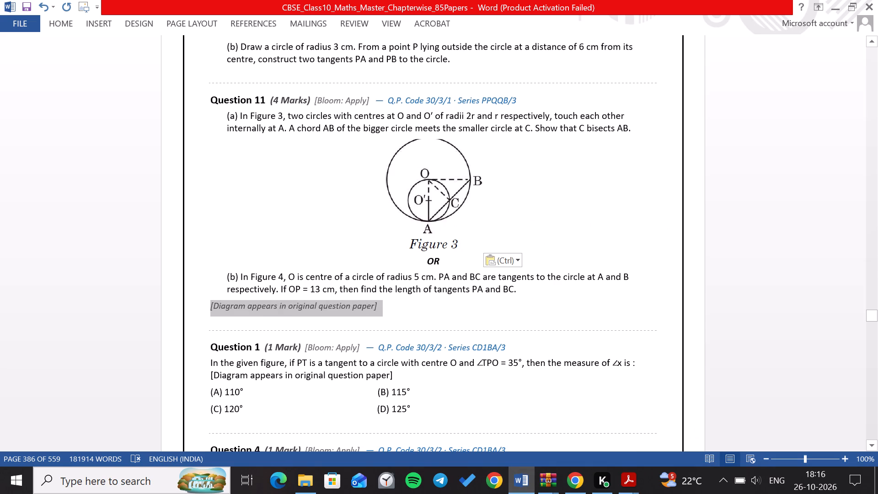
pyautogui.moveTo(385, 313); pyautogui.dragTo(379, 308)
pyautogui.press('BackSpace')
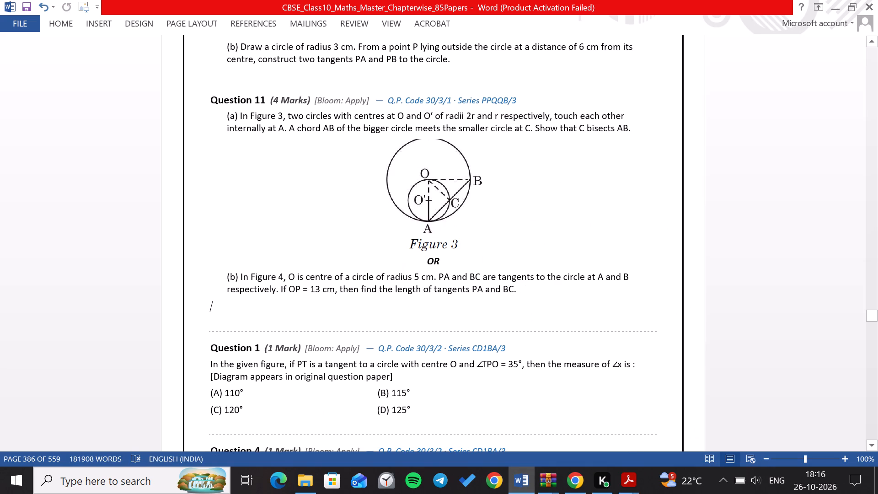
pyautogui.hotkey('ctrl', 'v')
# Centre the pasted Question 11(b) figure on the page.
pyautogui.click(354, 321)
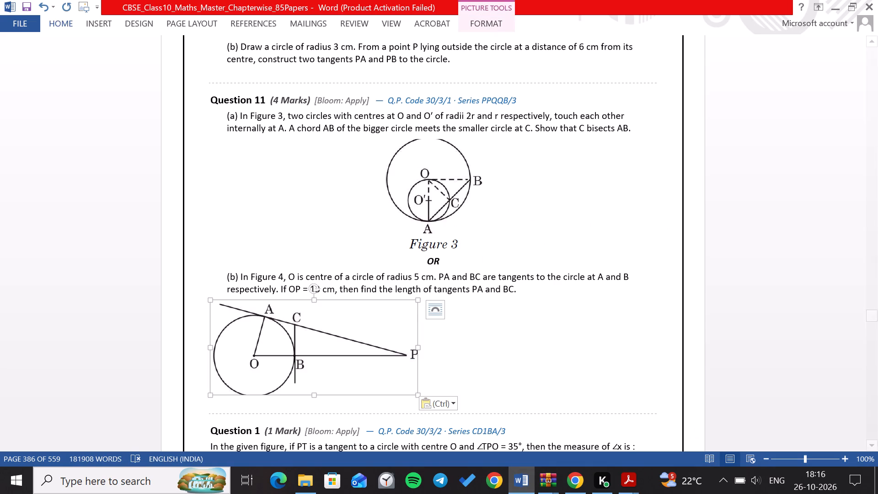
pyautogui.click(69, 22)
pyautogui.click(278, 60)
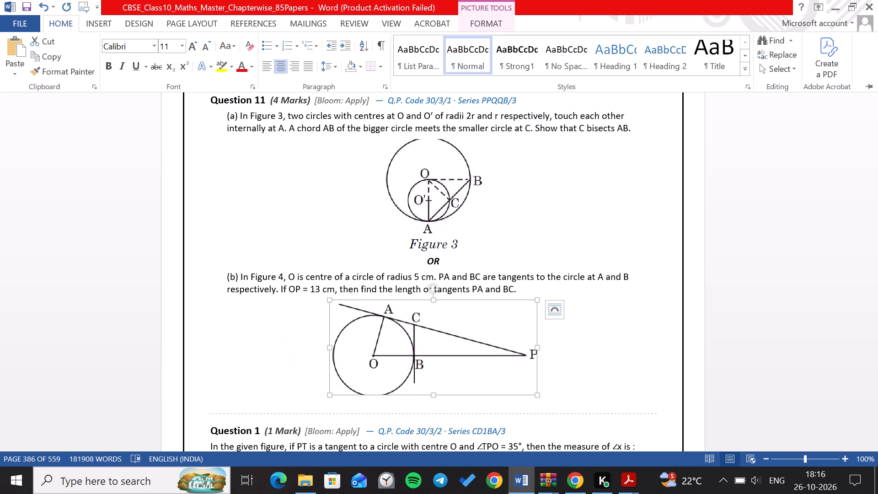
pyautogui.click(618, 201)
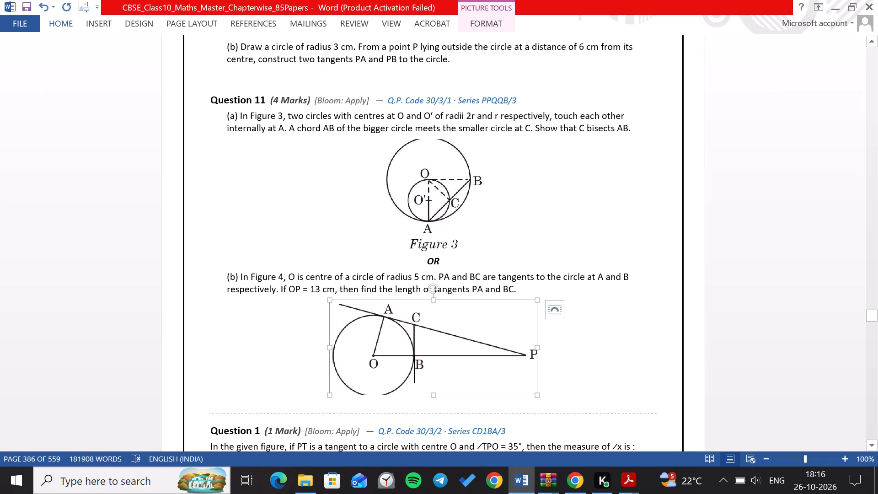